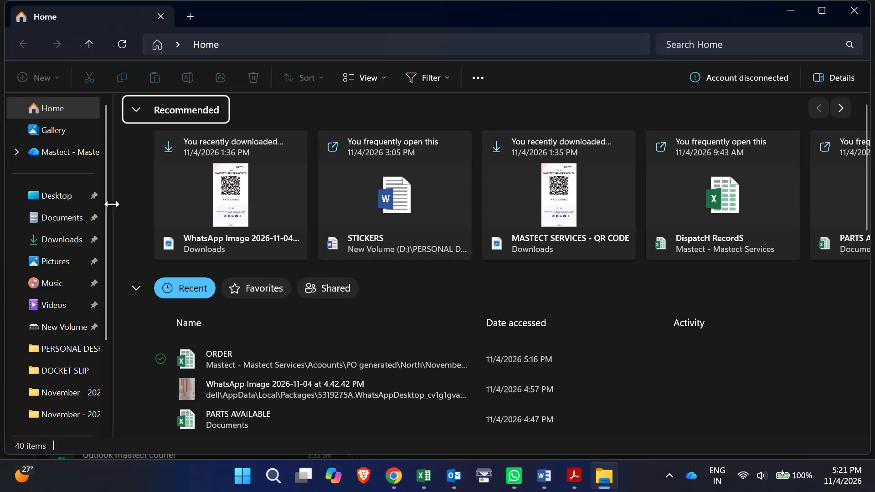
Open the ORDER workbook from the Mastect Services OneDrive folder Acoounts > PO generated > North > November - 2026.
left_click(61, 148)
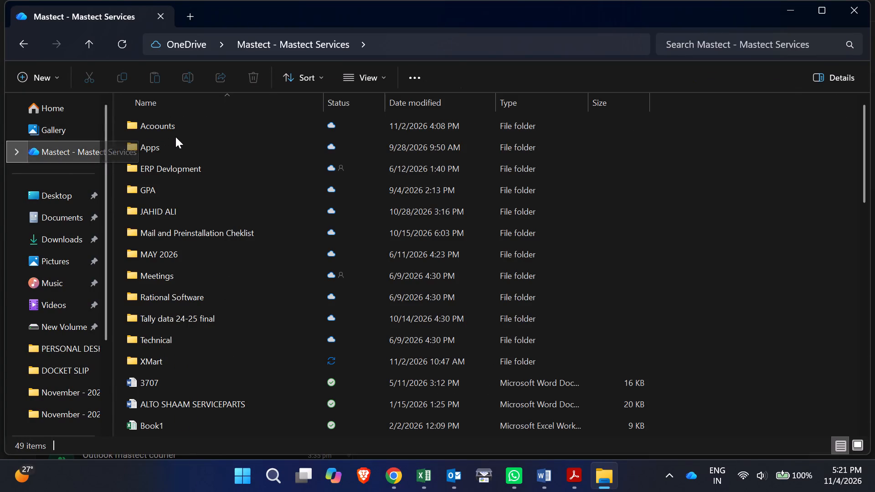
double_click(180, 128)
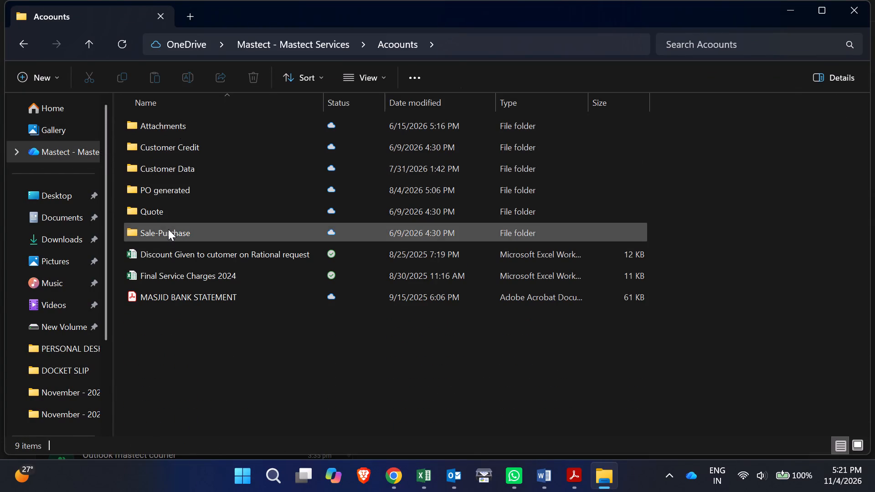
double_click(161, 188)
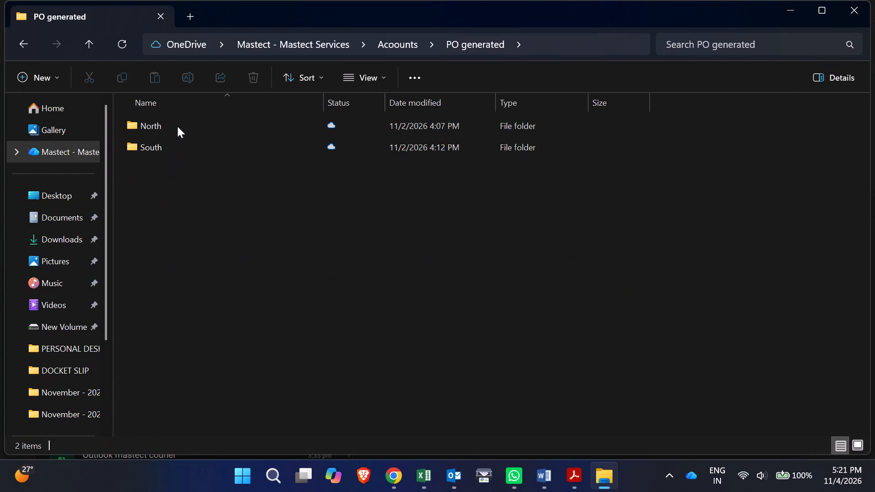
double_click(177, 126)
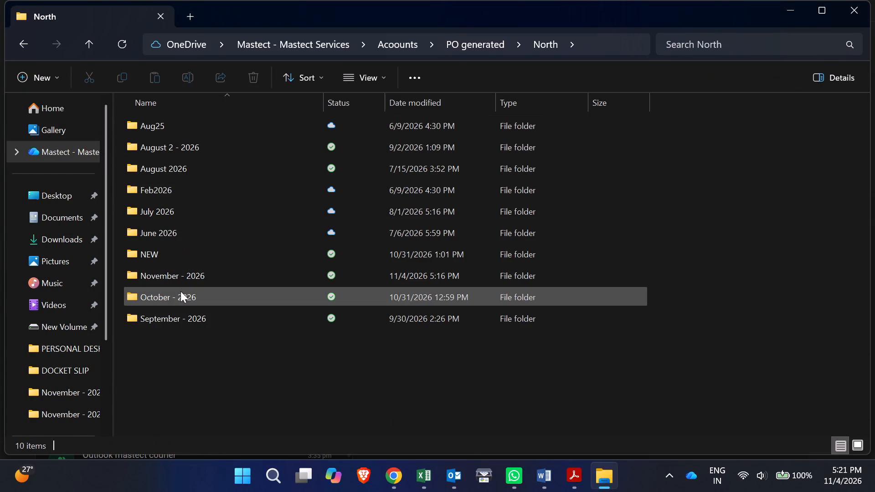
double_click(180, 277)
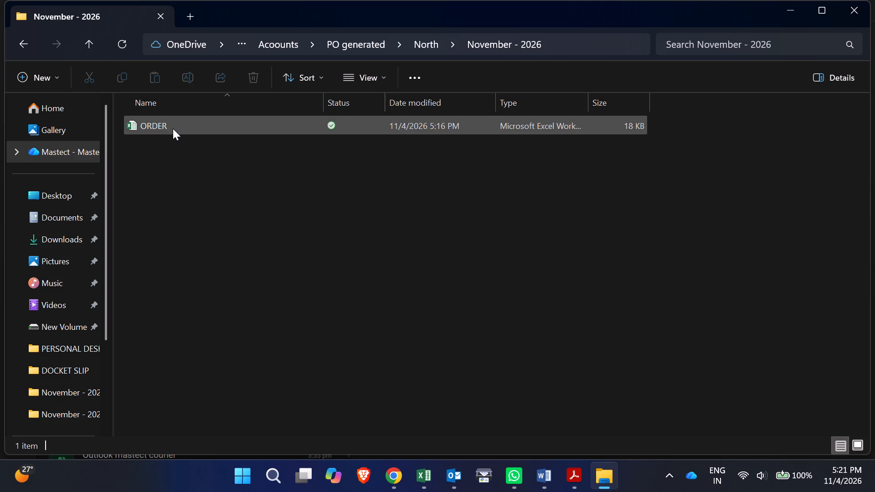
double_click(172, 128)
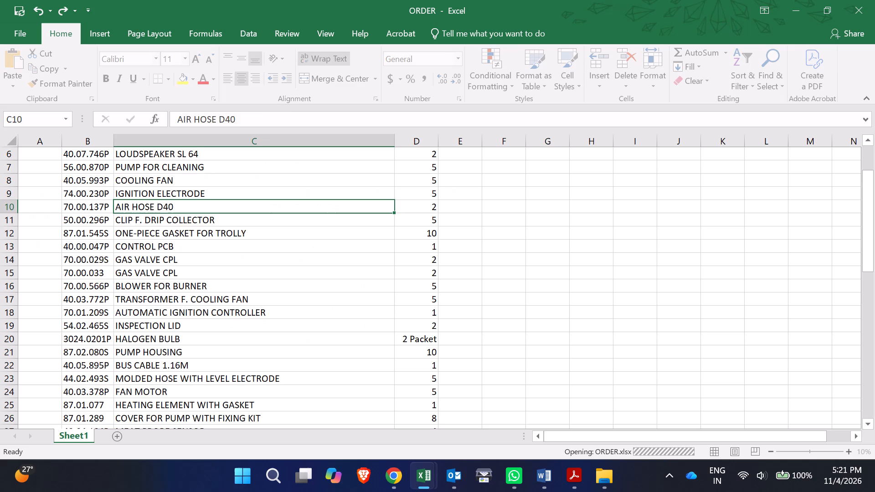
Search the ORDER sheet for part codes containing 040, then close the search.
left_click(334, 235)
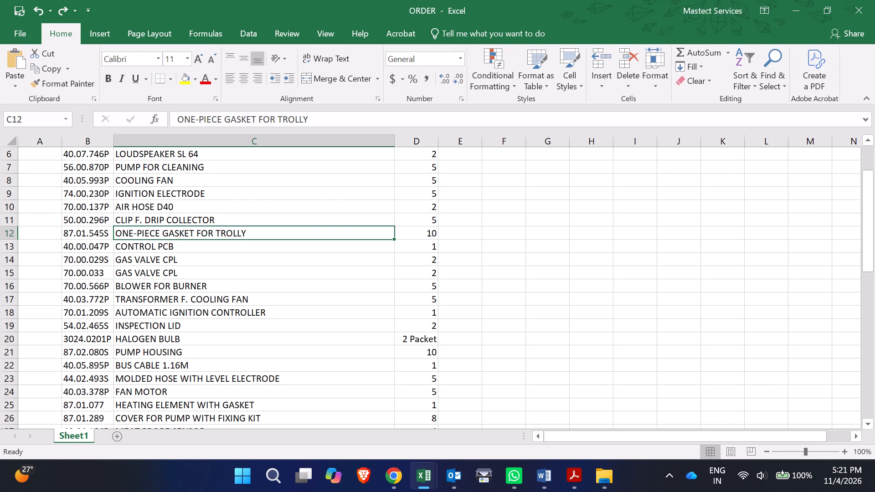
key("ctrl+f")
type("040")
key("Return")
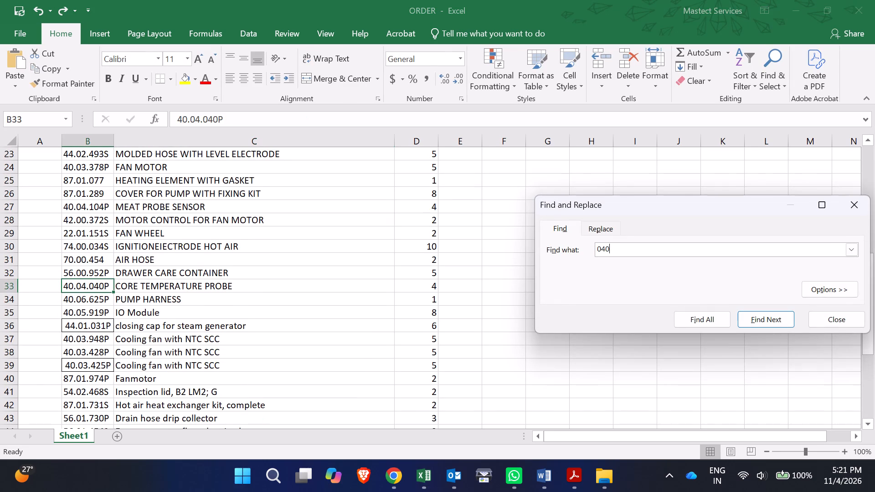
key("Return")
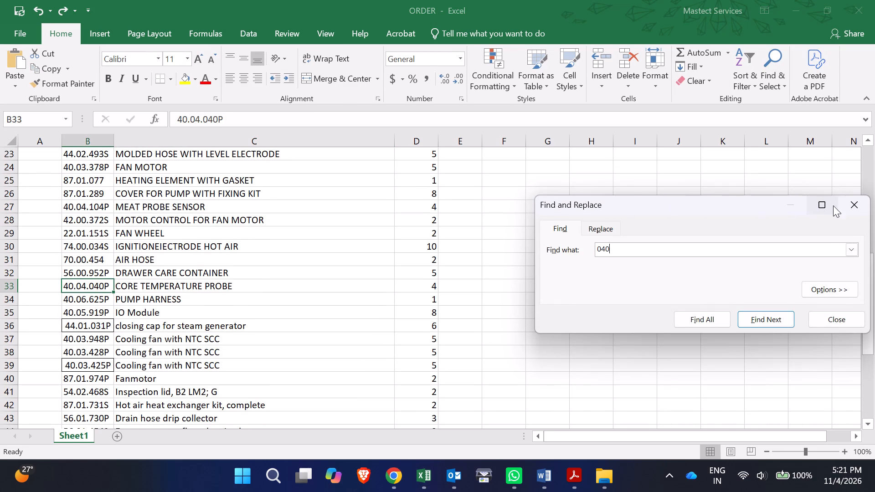
left_click(842, 205)
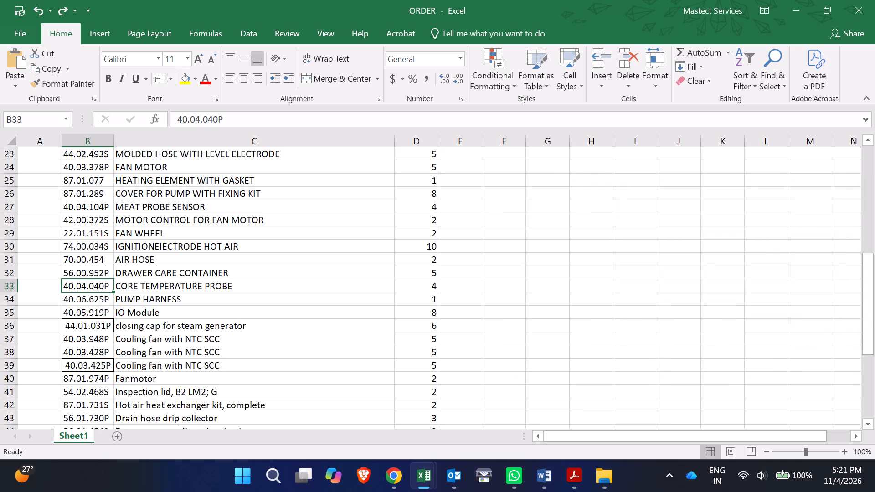
Save the ORDER workbook.
key("ctrl+s")
key("ctrl+s")
Search the ORDER sheet for part codes containing 755.
key("ctrl+f")
key("BackSpace")
type("755")
key("Return")
key("Return")
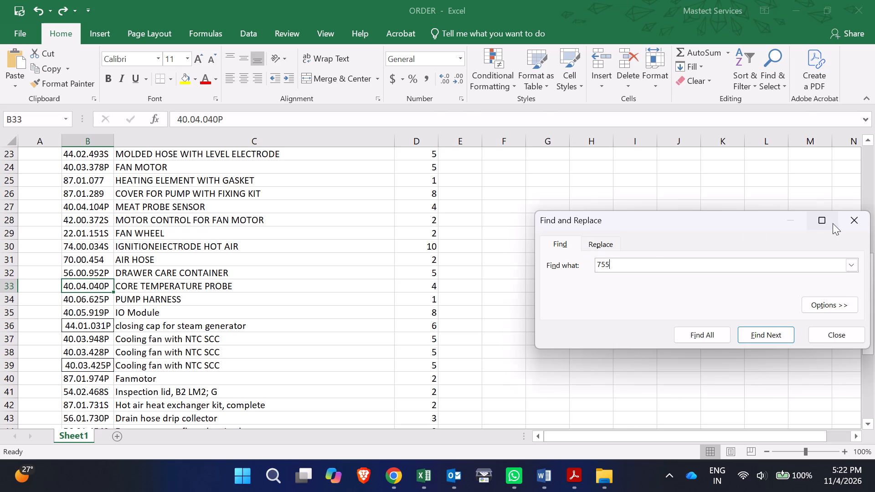
Switch to the ZISHAN-15 workbook and go through all matches for 755 in its stock list.
key("alt+Tab")
key("alt+Tab")
key("alt+Down")
key("alt+Left")
key("alt+Right")
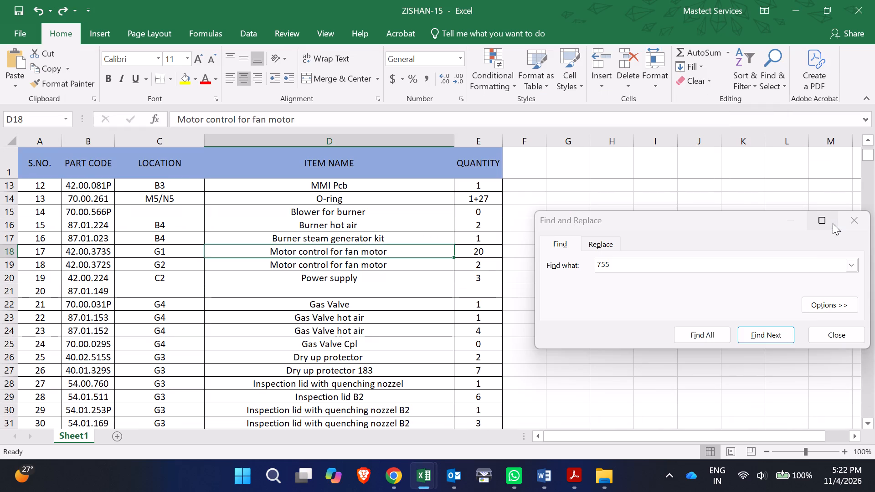
left_click(739, 336)
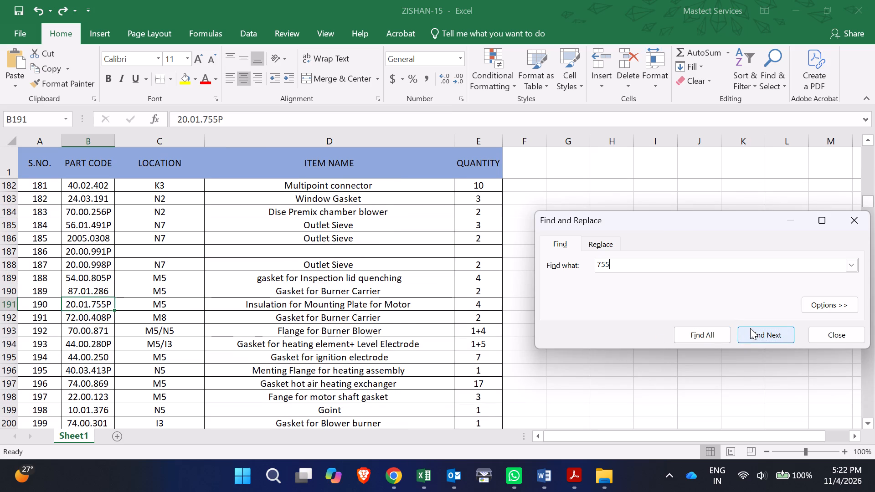
double_click(750, 328)
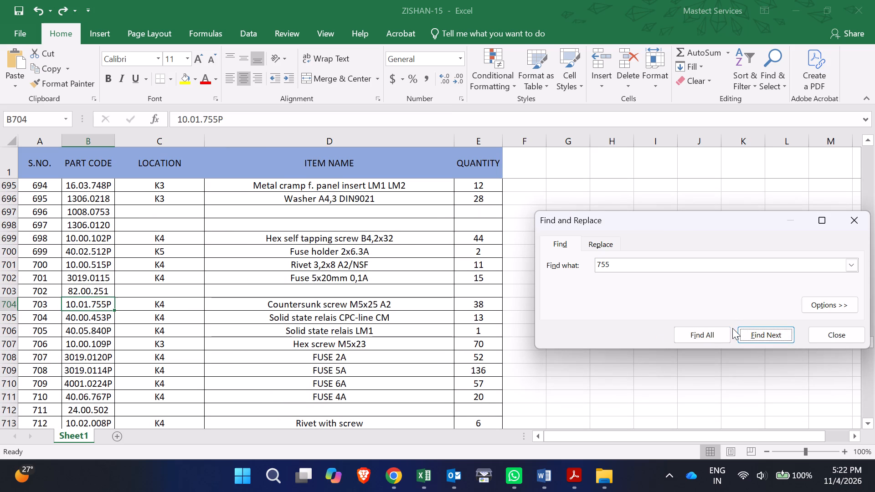
left_click(766, 335)
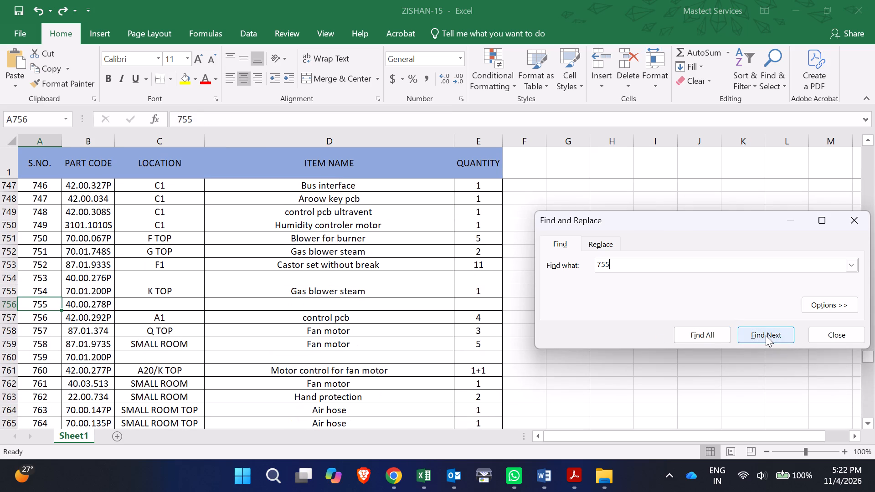
left_click(766, 335)
left_click(766, 335)
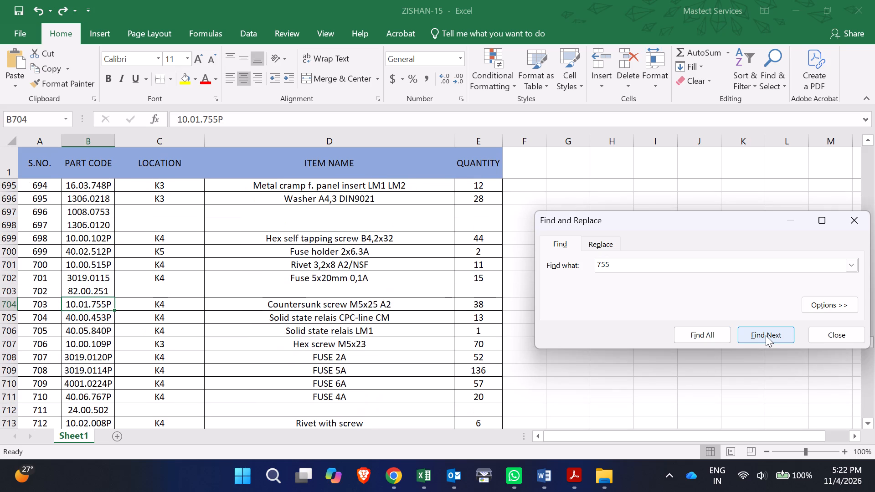
left_click(766, 335)
left_click(766, 335)
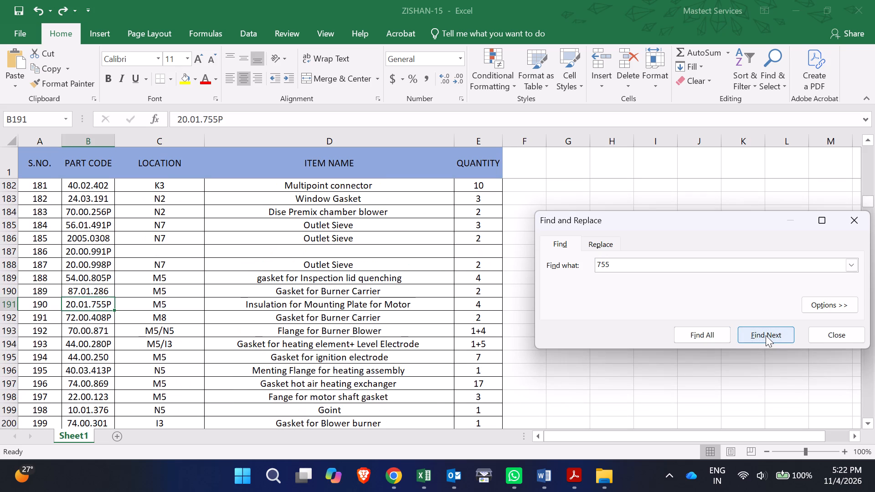
Return to the ORDER workbook and search its part codes for 289.
double_click(733, 265)
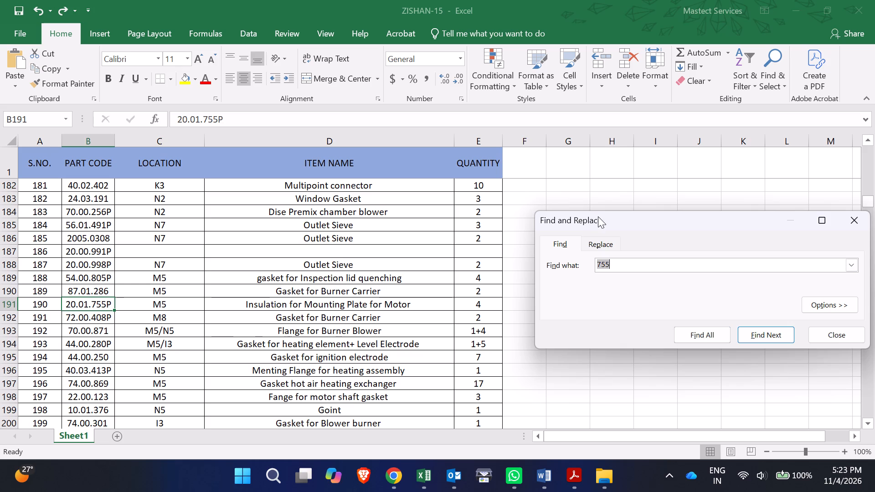
left_click_drag(601, 216, 575, 215)
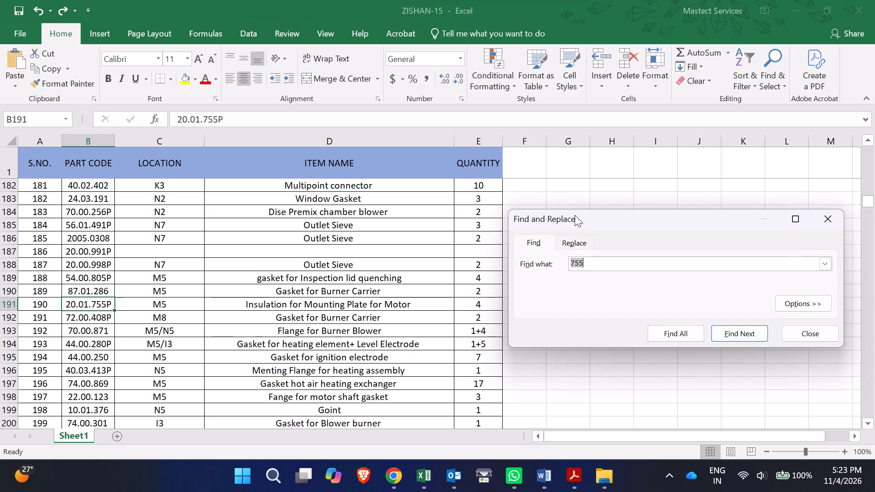
key("alt+Tab")
key("alt+Tab")
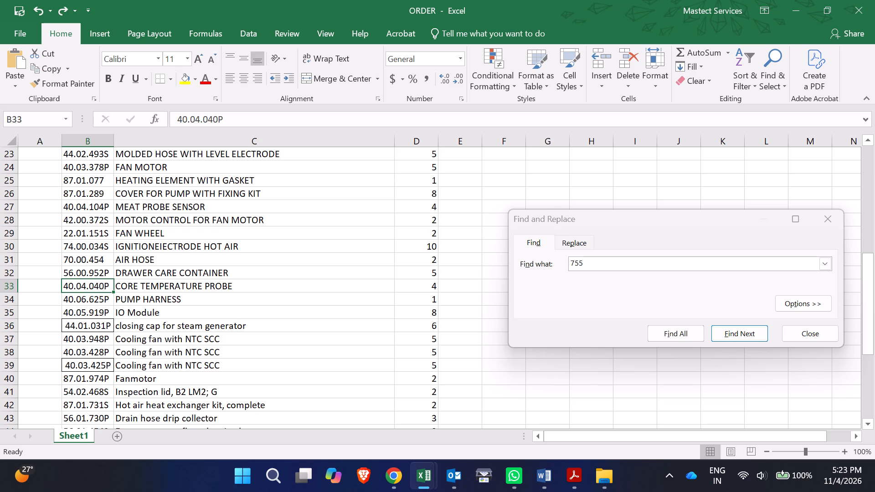
double_click(747, 264)
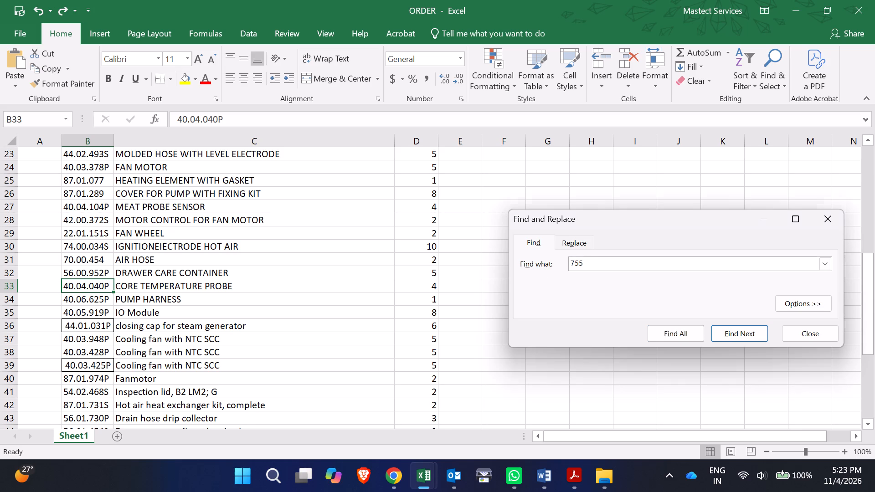
key("BackSpace")
type("289")
key("Return")
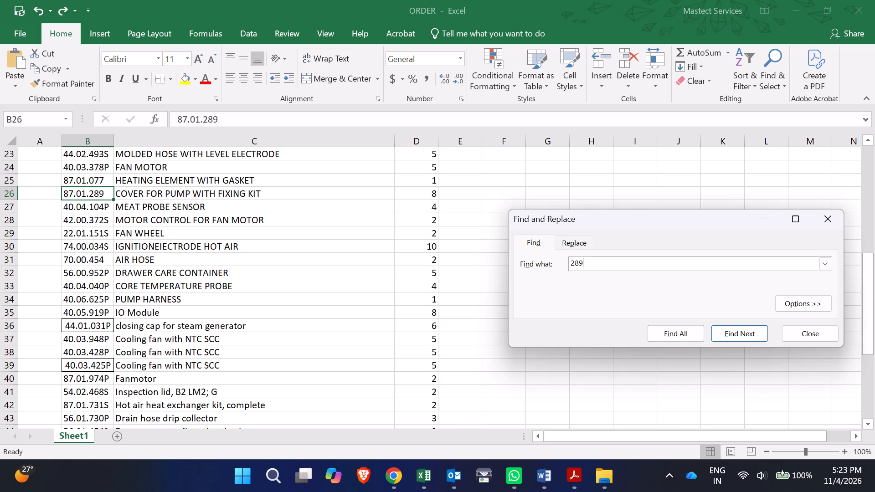
key("Return")
key("Return")
key("Return")
key("Return")
key("Return")
key("Return")
key("Return")
key("Return")
key("Return")
key("Return")
key("Return")
Search the ORDER sheet for part code 42.00.269P.
key("BackSpace")
key("BackSpace")
key("BackSpace")
key("BackSpace")
key("BackSpace")
type("42.00.")
key("period")
key("BackSpace")
key("2")
type("69")
key("shift+p")
key("Return")
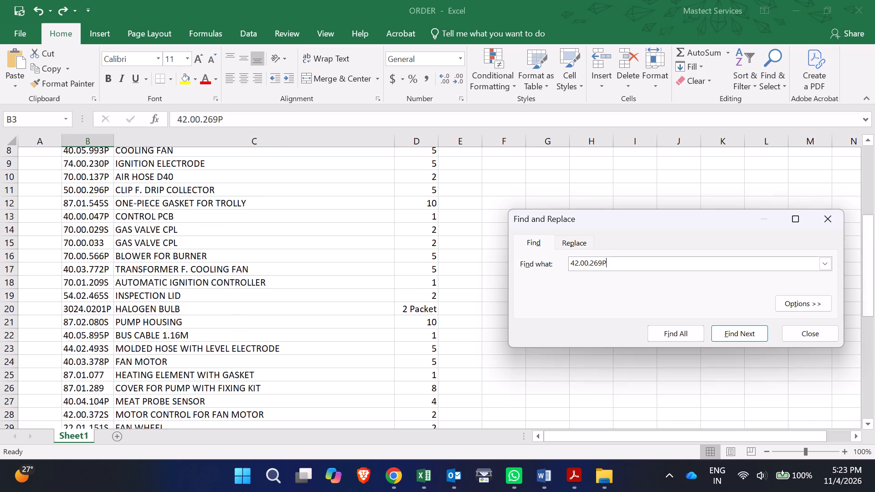
key("Return")
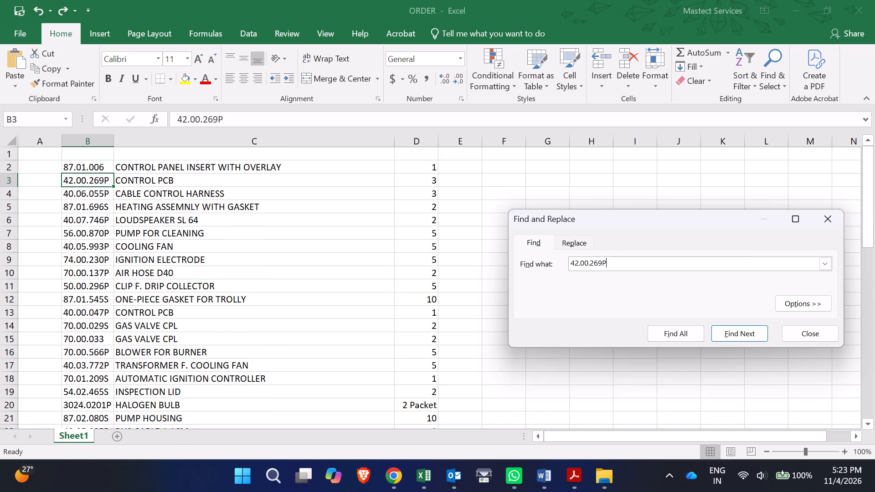
key("Return")
key("Return")
key("Return")
key("Return")
key("Return")
key("Return")
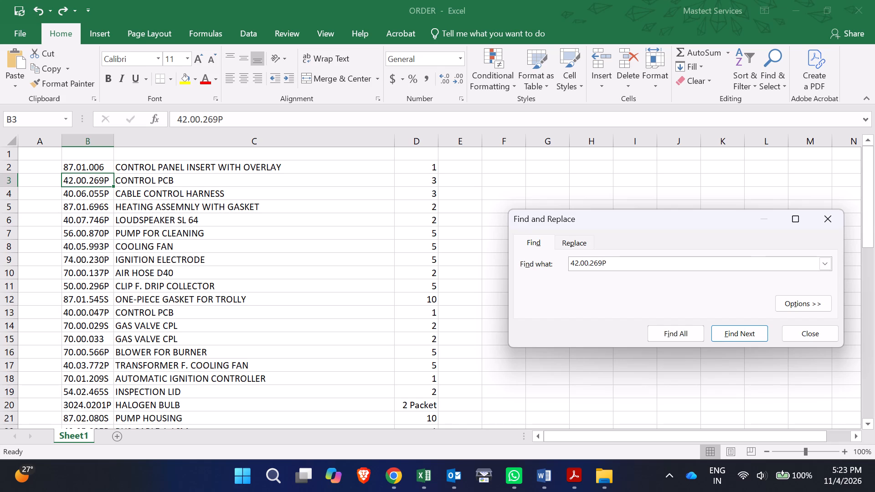
Search the ORDER sheet for part code 87.01.006.
double_click(747, 264)
key("BackSpace")
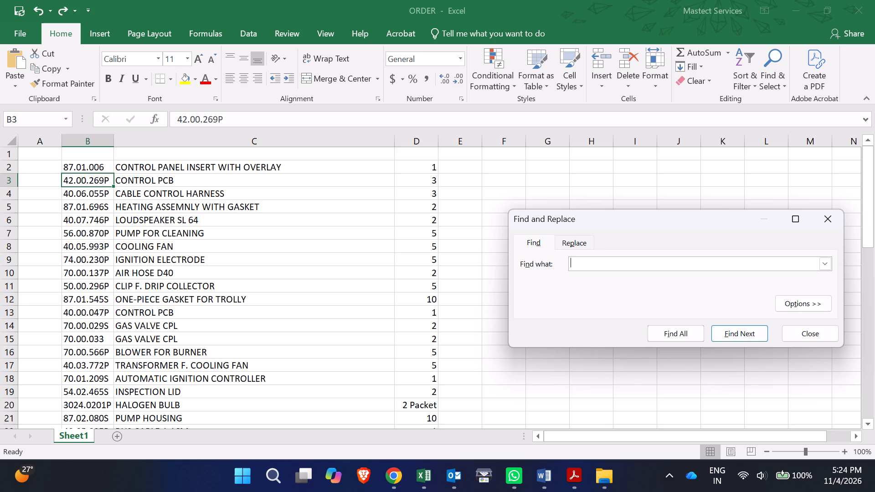
type("87.00.")
key("BackSpace")
key("BackSpace")
type("1.006")
key("Return")
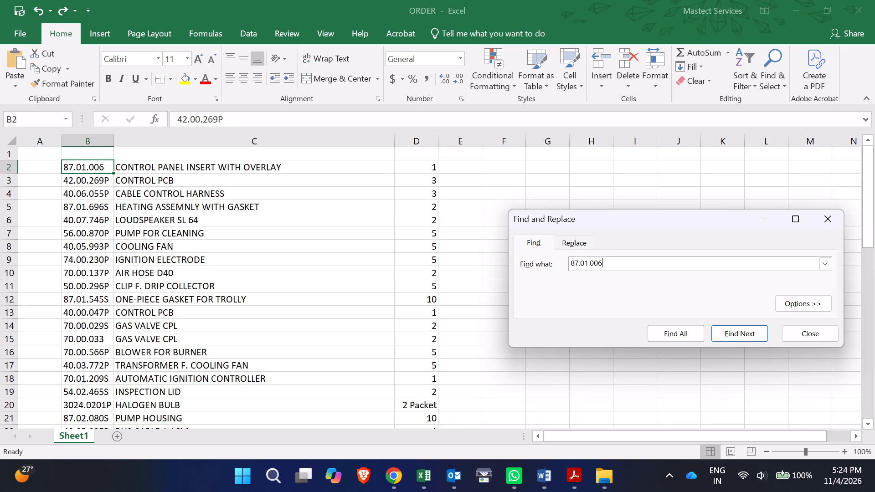
key("Return")
key("Return")
Search the ORDER sheet for part code 16.00.282P.
double_click(801, 263)
key("BackSpace")
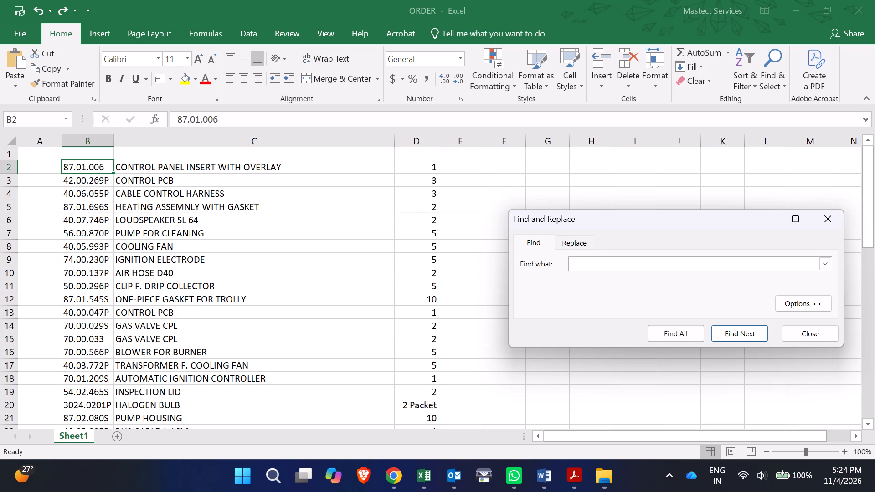
key("1")
key("BackSpace")
type("16.")
type("00")
type(".282P")
key("Return")
key("Return")
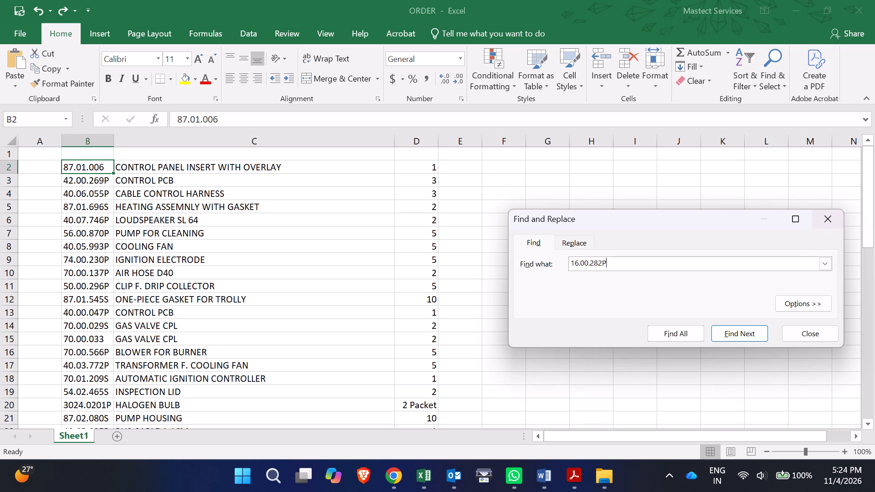
Cut the searched code 16.00.282P, close the search, and open the RATIONAL TechAssistant home page in a new Chrome tab.
double_click(803, 265)
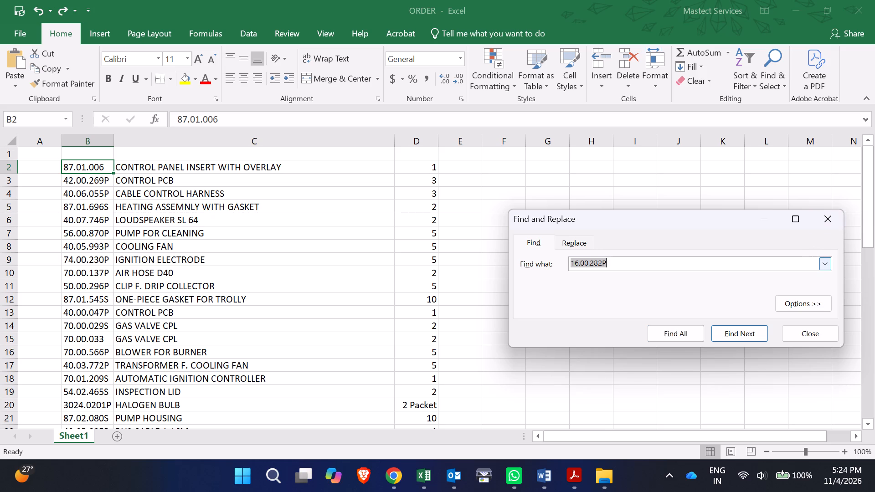
key("ctrl+x")
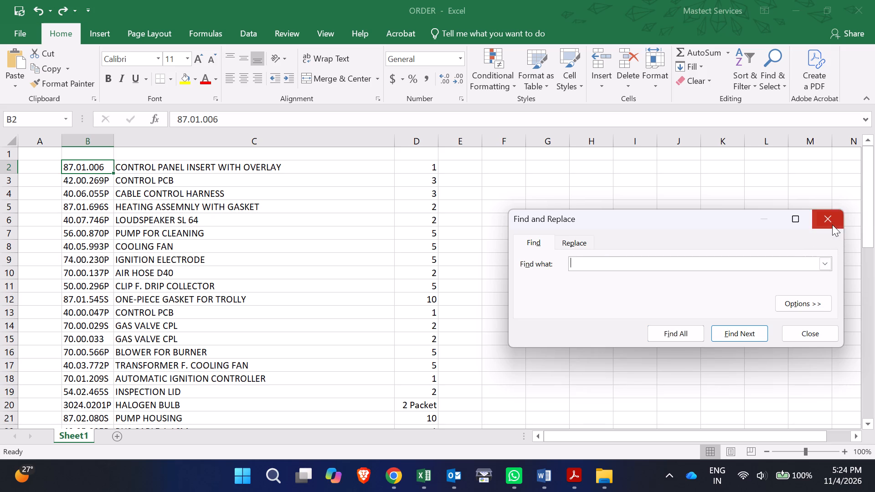
left_click(832, 225)
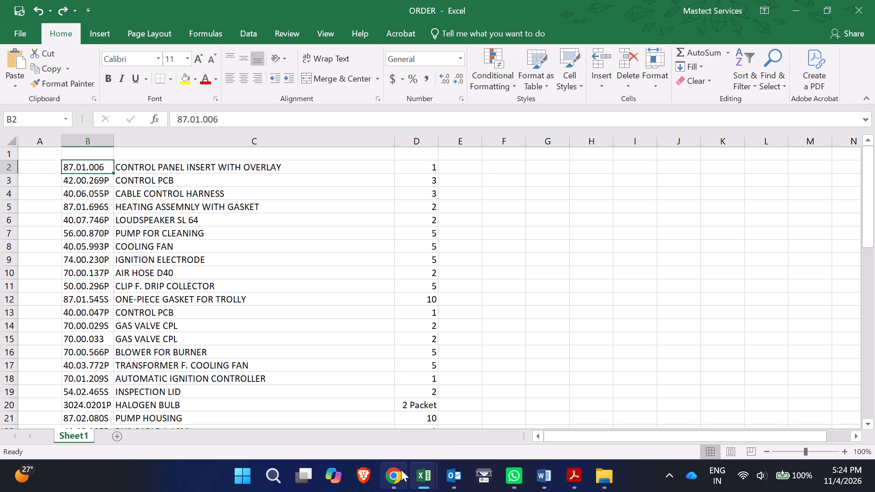
left_click(396, 477)
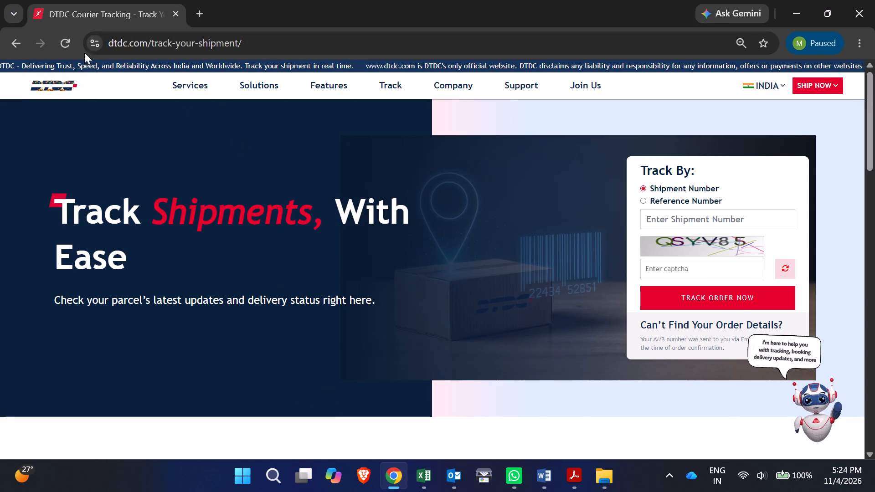
left_click(189, 16)
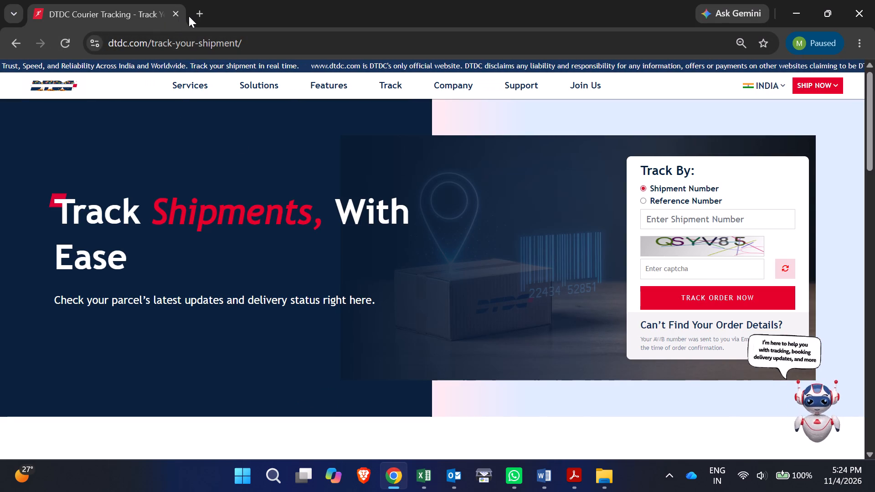
left_click(195, 16)
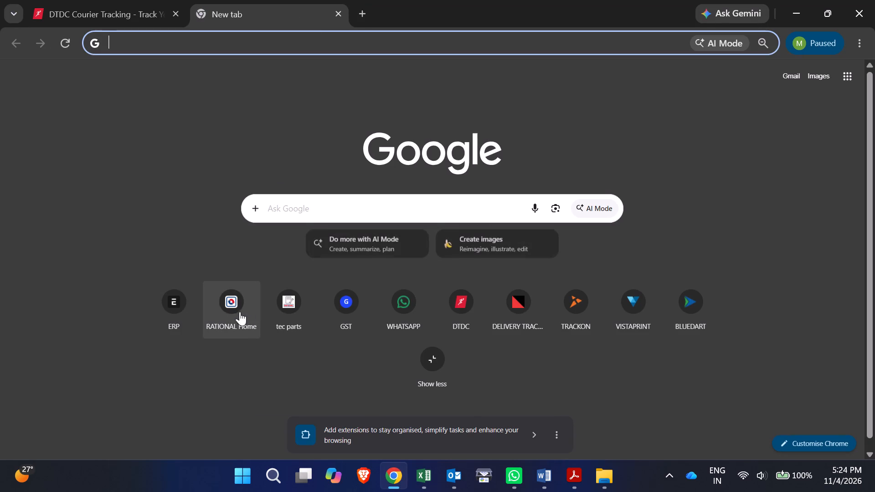
left_click(289, 298)
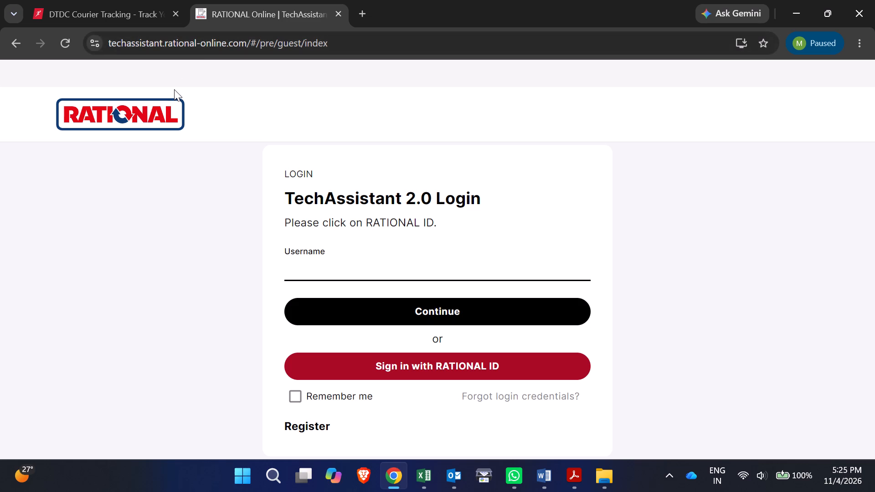
left_click(19, 45)
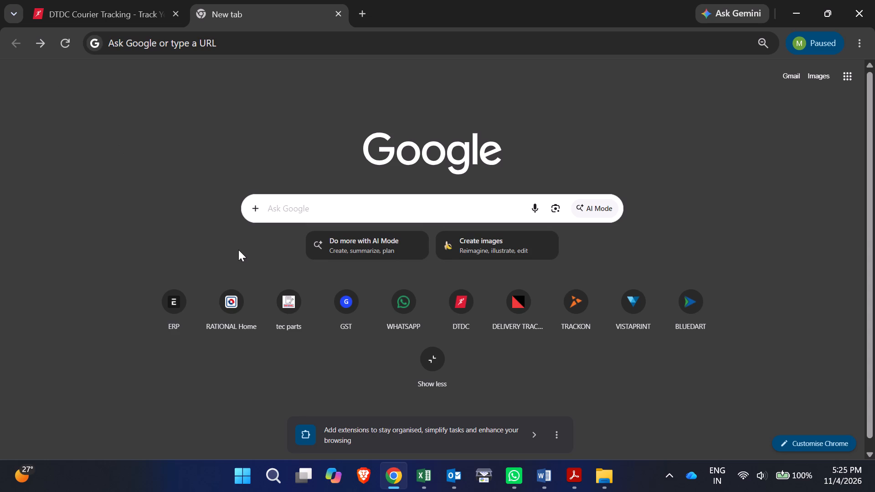
left_click(284, 300)
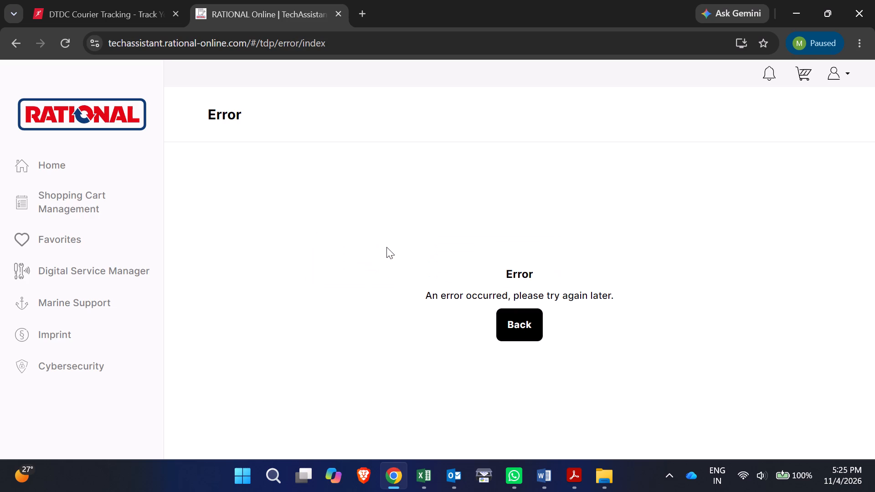
left_click(525, 331)
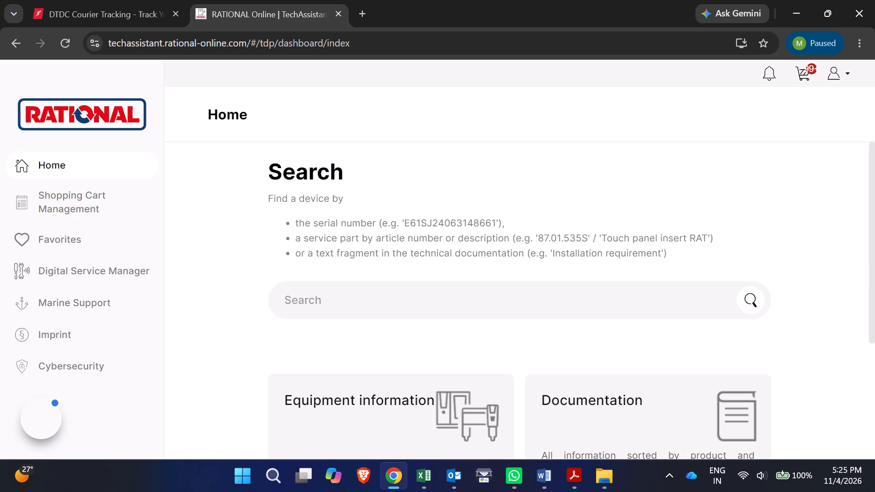
Search TechAssistant for part code 16.00.282P and look over the results page.
left_click(425, 302)
key("ctrl+v")
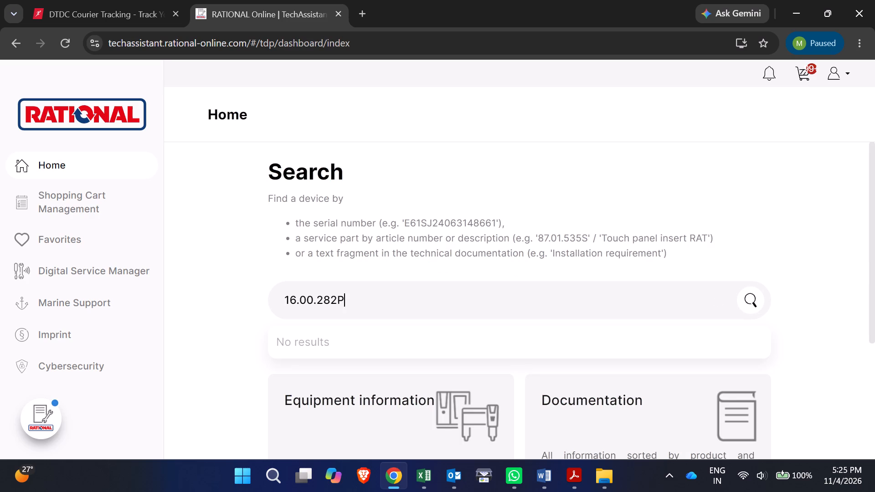
key("Return")
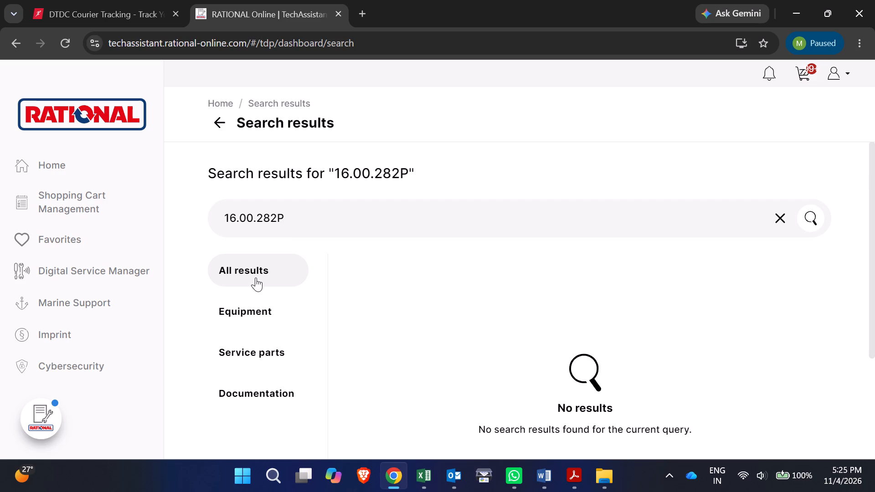
scroll(256, 277, "up", 2)
scroll(256, 277, "down", 1)
scroll(256, 277, "up", 3)
Search Google in a new tab for "16.00.282P rational part", reusing the code from the TechAssistant search.
double_click(285, 212)
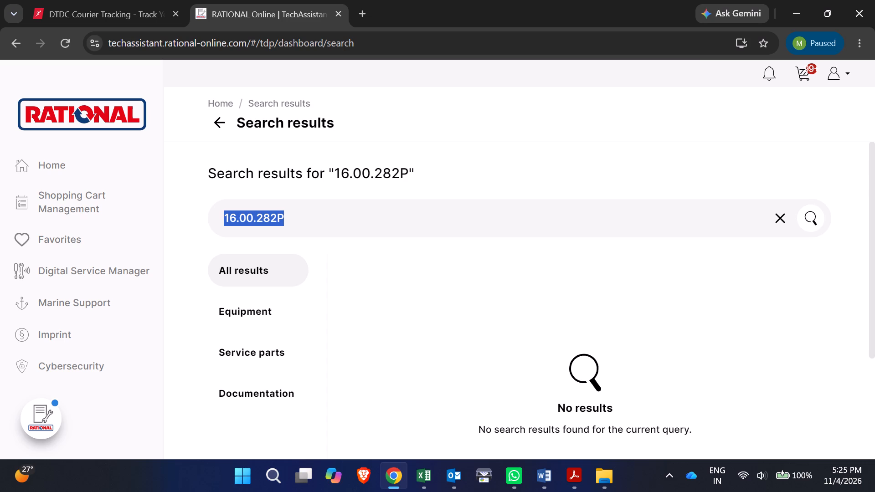
key("ctrl+x")
left_click(363, 11)
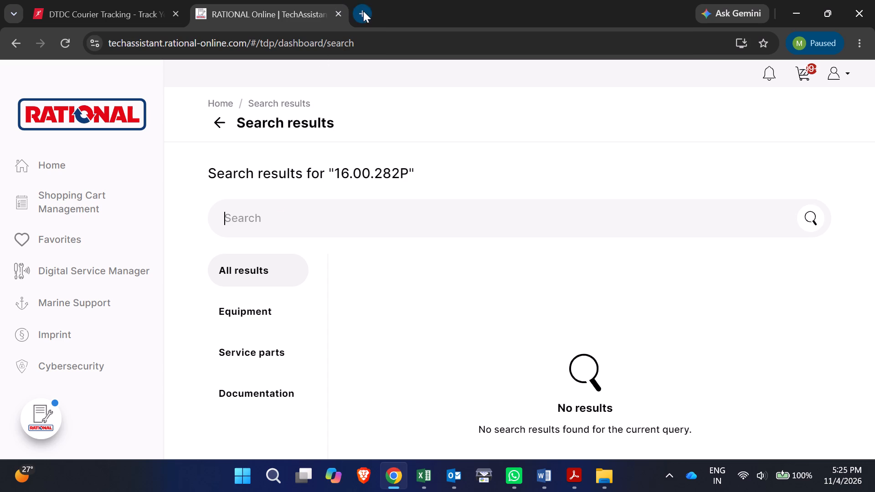
key("ctrl+v")
key("space")
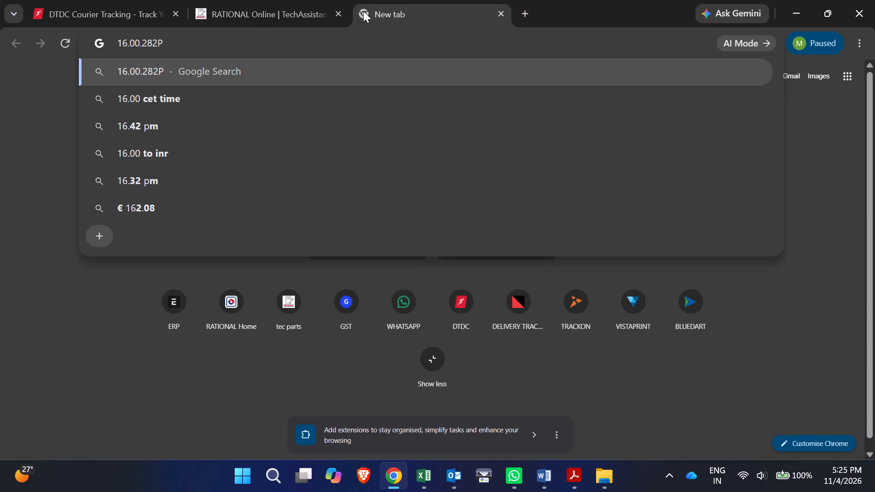
type("rational")
key("space")
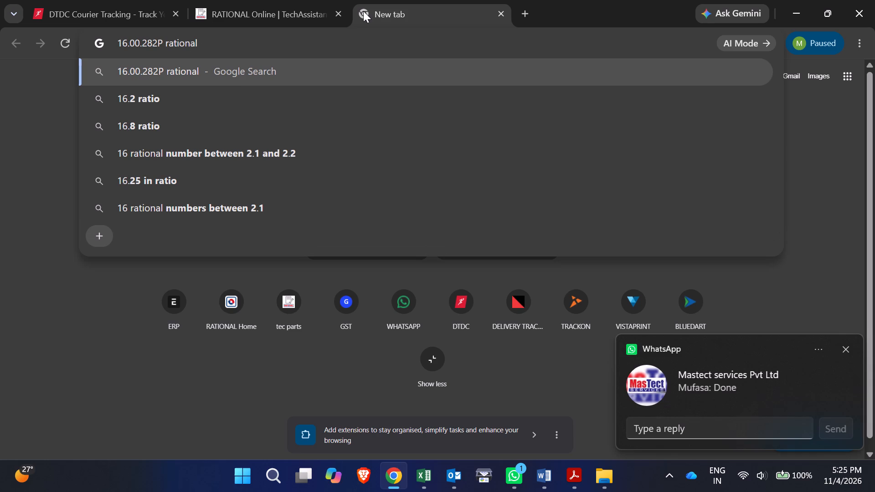
key("a")
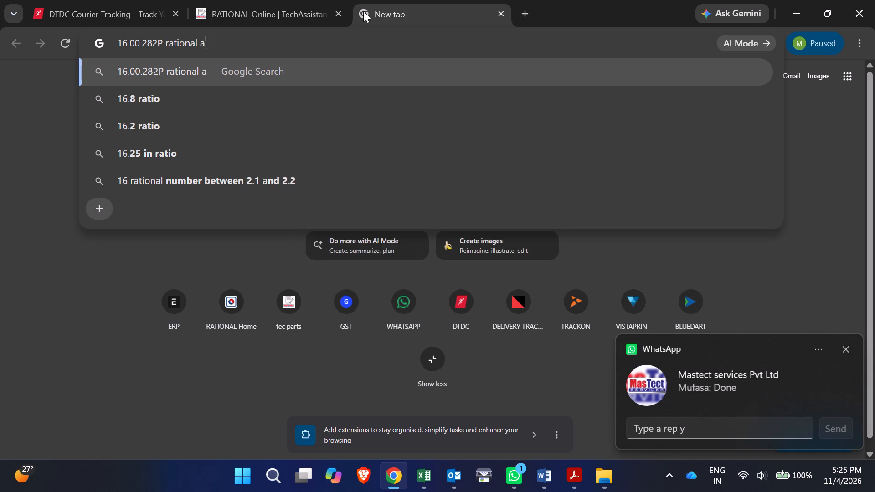
key("BackSpace")
type("part")
key("Return")
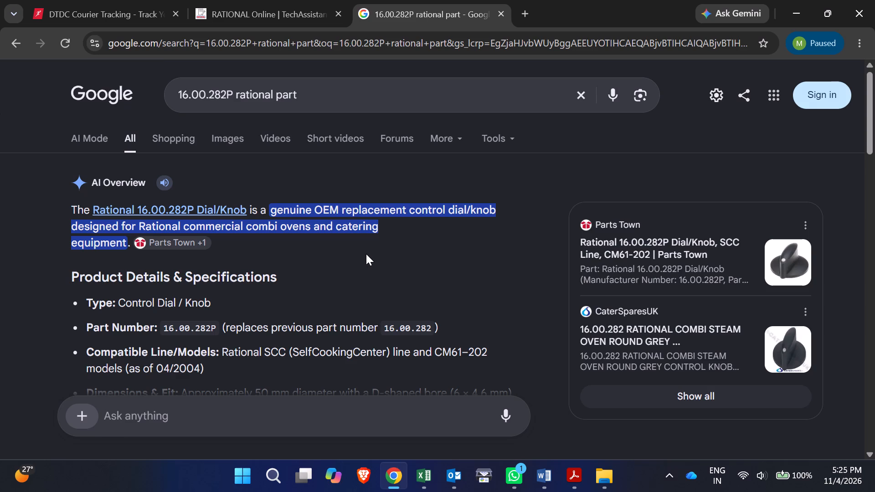
Return to the ORDER workbook in Excel and save it.
key("alt+Tab")
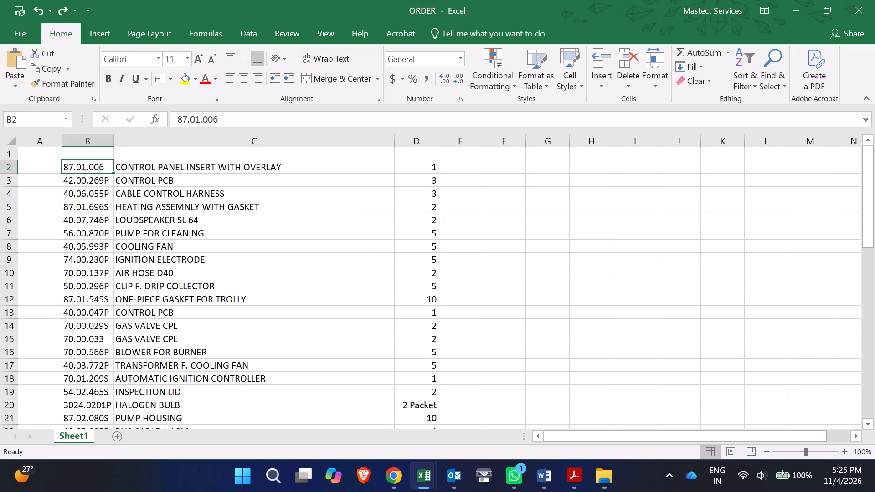
key("ctrl+s")
key("ctrl+s")
key("ctrl+f")
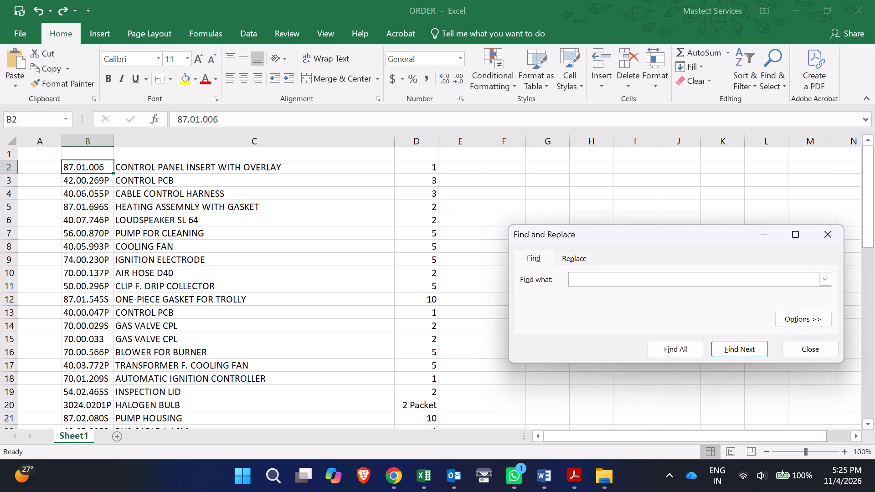
left_click(834, 240)
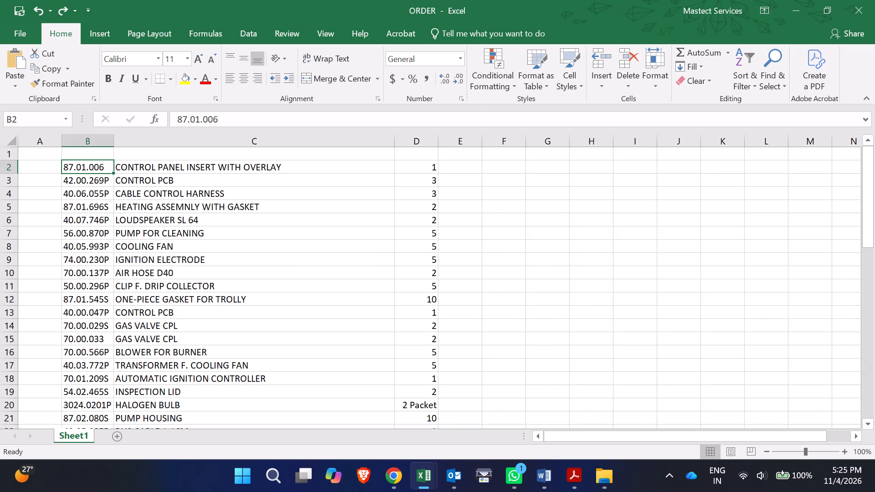
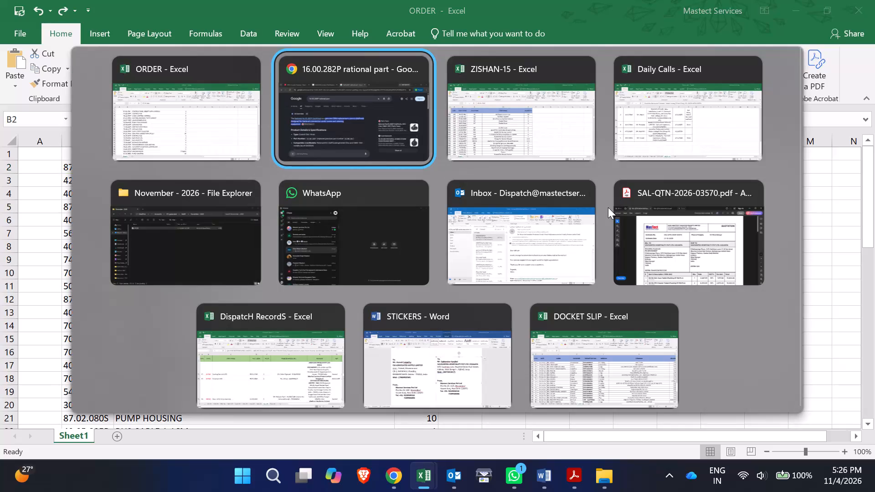
Switch to the ZISHAN-15 workbook and search the stock list for part code 50.00.286P.
key("alt+Right")
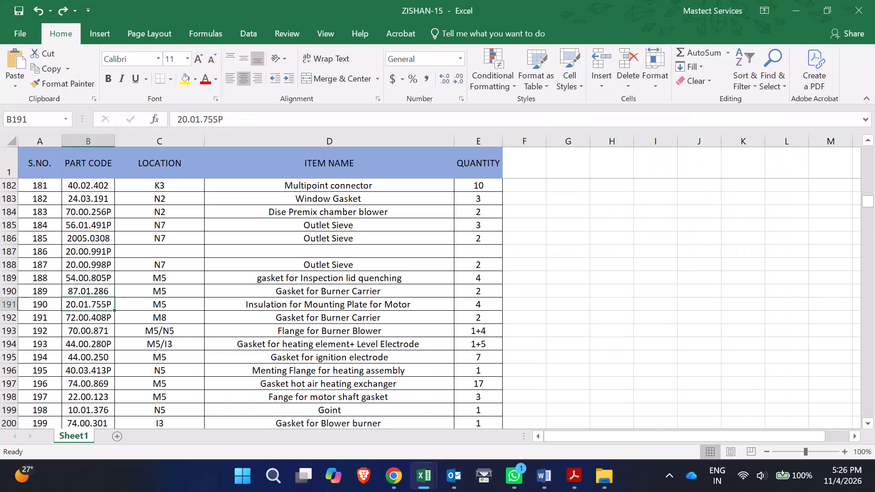
key("ctrl+f")
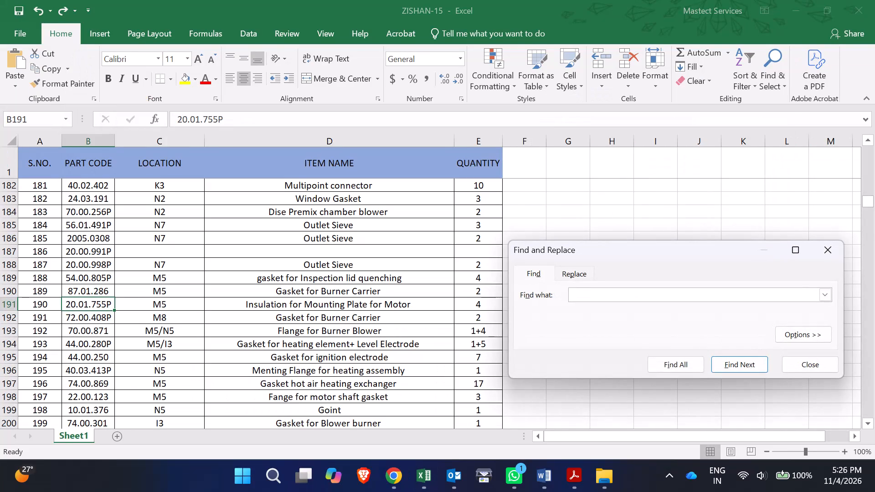
type("50.00.")
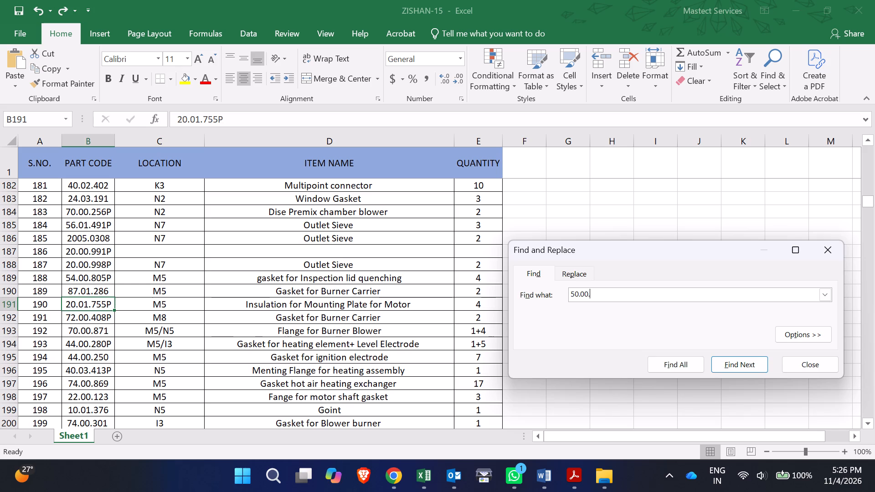
type("286")
key("shift+p")
key("Return")
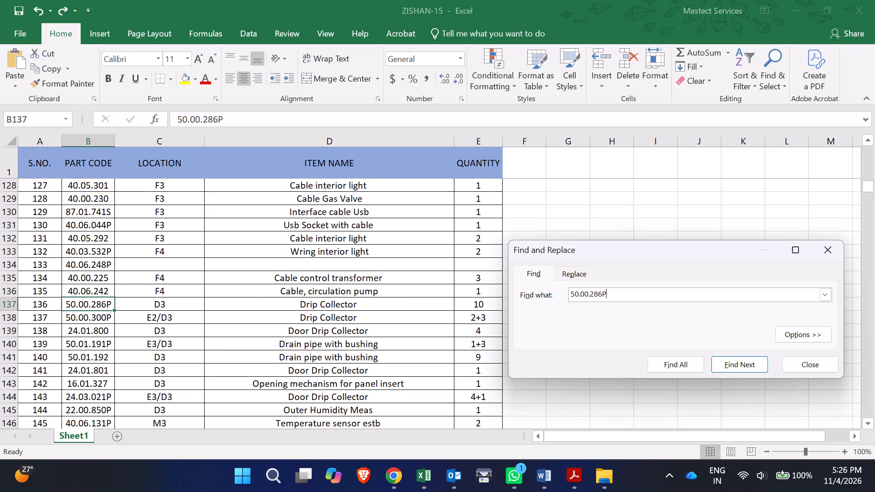
key("Return")
key("Return")
key("Return")
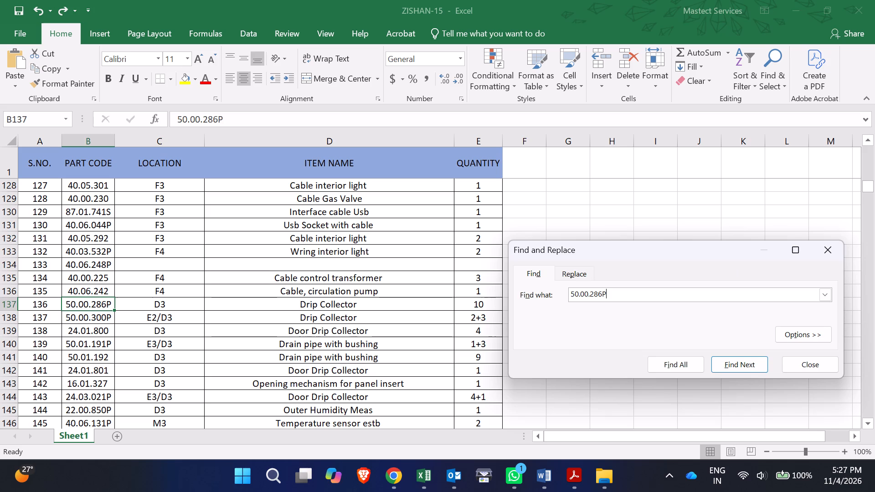
Search the stock list for part code 24.02.761P.
key("BackSpace")
key("BackSpace")
key("BackSpace")
key("BackSpace")
key("BackSpace")
key("BackSpace")
key("BackSpace")
key("BackSpace")
key("BackSpace")
key("BackSpace")
key("BackSpace")
key("BackSpace")
key("BackSpace")
key("BackSpace")
key("BackSpace")
key("BackSpace")
type("24.")
type("02.")
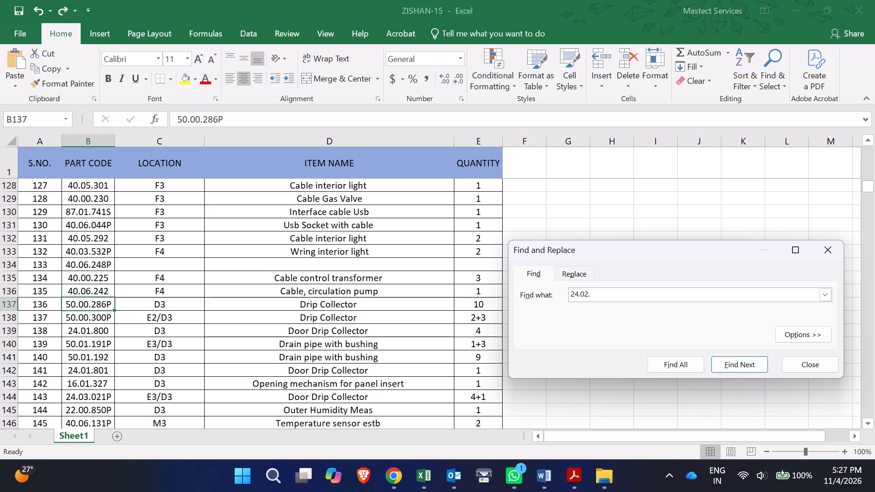
type("761P")
key("Return")
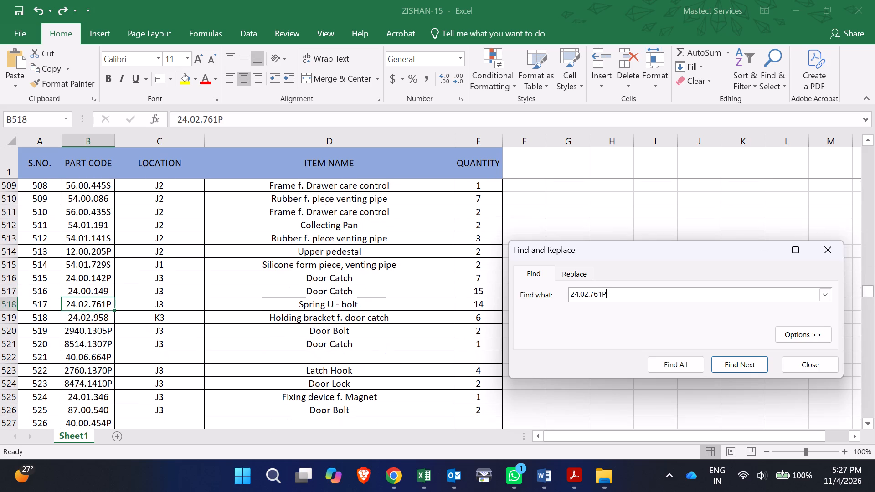
key("Return")
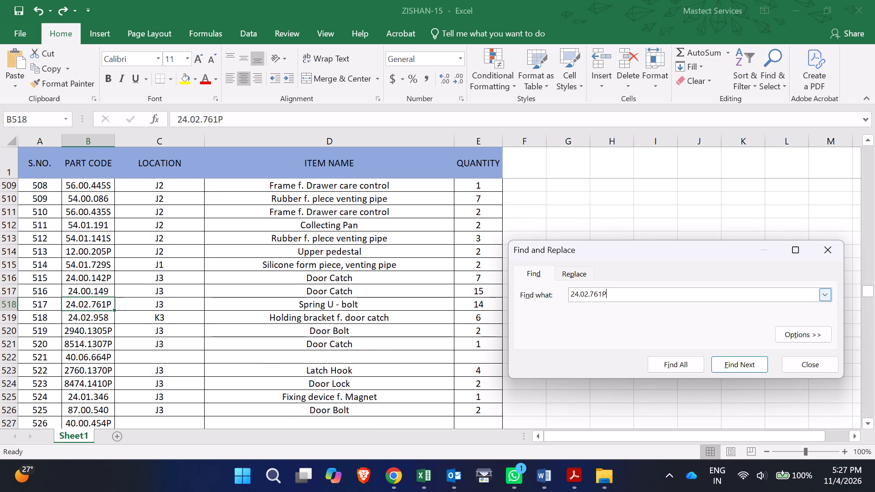
Search the stock list for part code 40.03.386P, then clear the search text and close the search.
double_click(707, 296)
key("BackSpace")
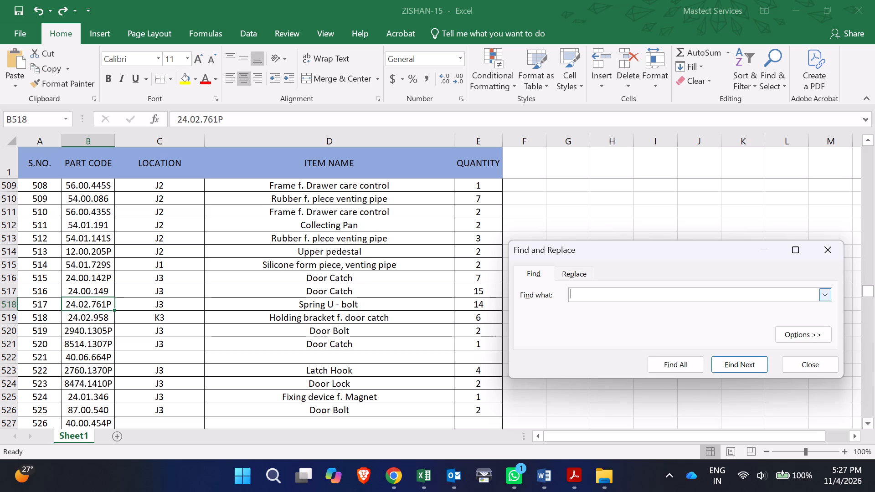
type("40.")
type("03.")
type("386")
key("shift+p")
key("Return")
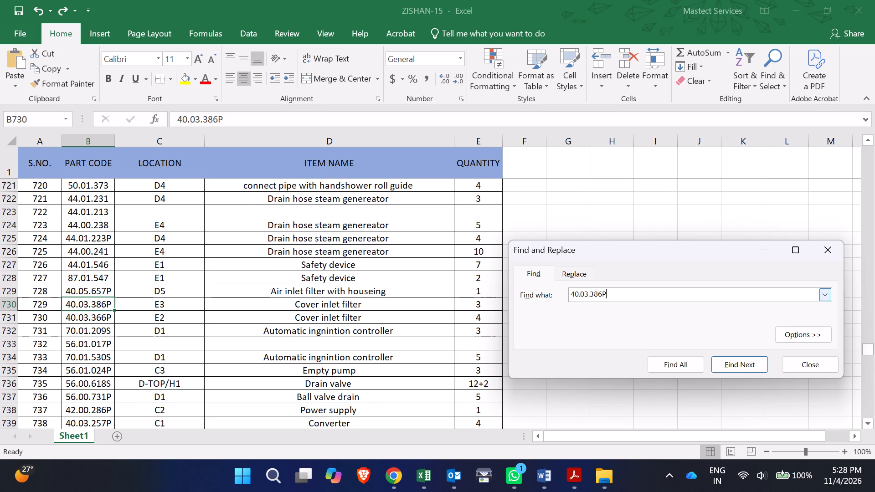
key("Return")
key("Return")
key("Return")
key("Return")
key("Return")
key("Return")
key("BackSpace")
key("BackSpace")
key("BackSpace")
key("BackSpace")
key("BackSpace")
key("BackSpace")
key("BackSpace")
key("BackSpace")
key("BackSpace")
key("BackSpace")
key("BackSpace")
key("BackSpace")
key("BackSpace")
key("BackSpace")
key("BackSpace")
key("BackSpace")
key("BackSpace")
key("BackSpace")
key("BackSpace")
key("BackSpace")
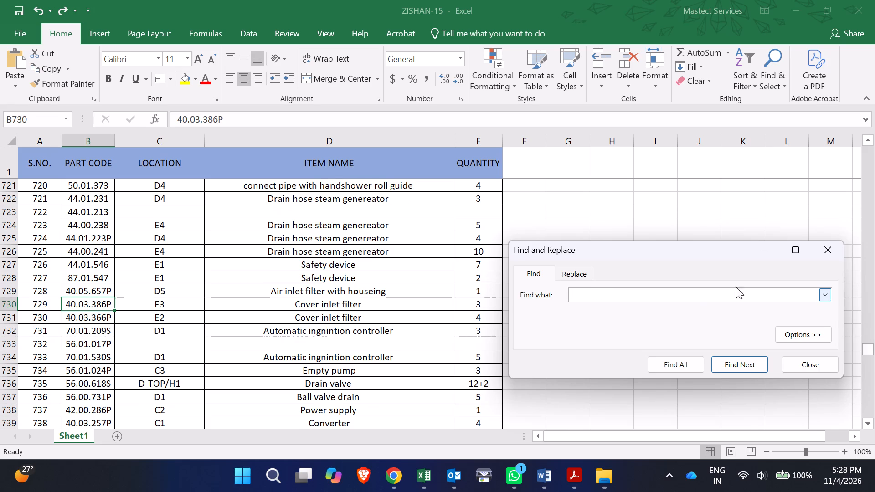
left_click(822, 250)
Select the quantity cell of part 40.03.386P and save the ZISHAN-15 workbook.
left_click(479, 303)
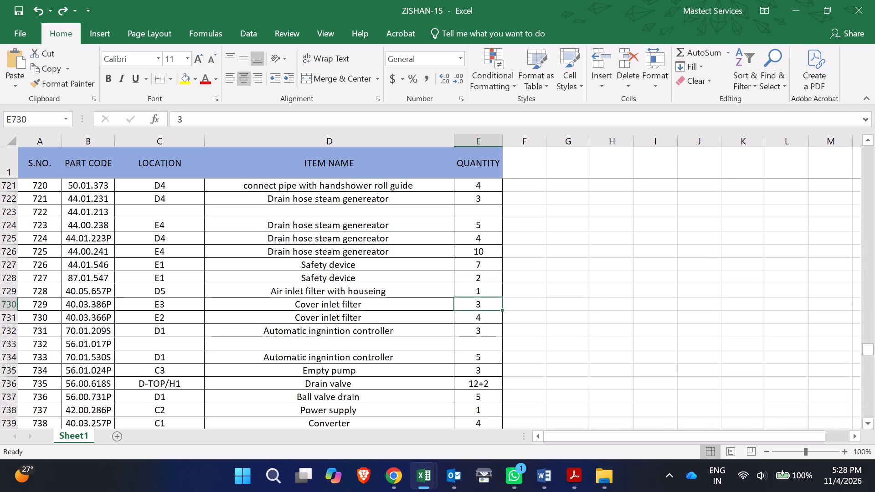
key("ctrl+s")
key("ctrl+s")
key("ctrl+s")
key("ctrl+s")
key("ctrl+s")
key("ctrl+s")
key("ctrl+s")
key("ctrl+s")
Add filters to the stock list header, show only rows with QUANTITY 0, and save the workbook.
key("ctrl+shift+l")
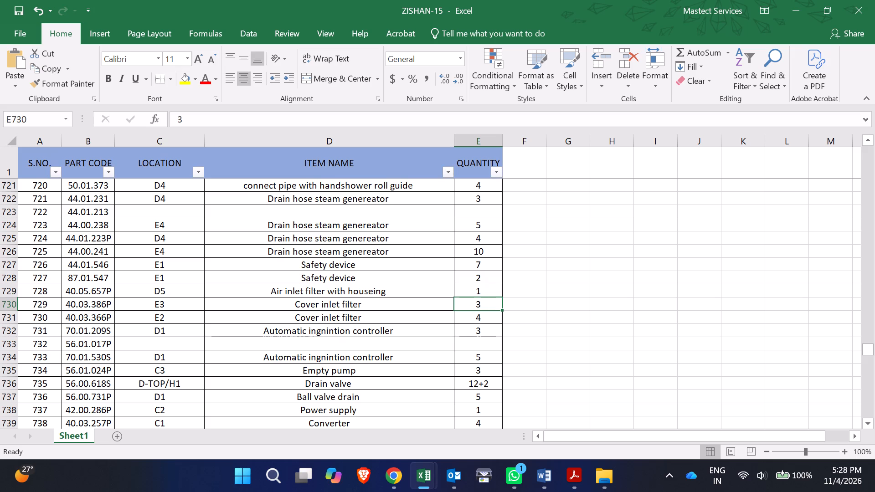
left_click(499, 174)
scroll(558, 333, "up", 4)
scroll(558, 333, "down", 5)
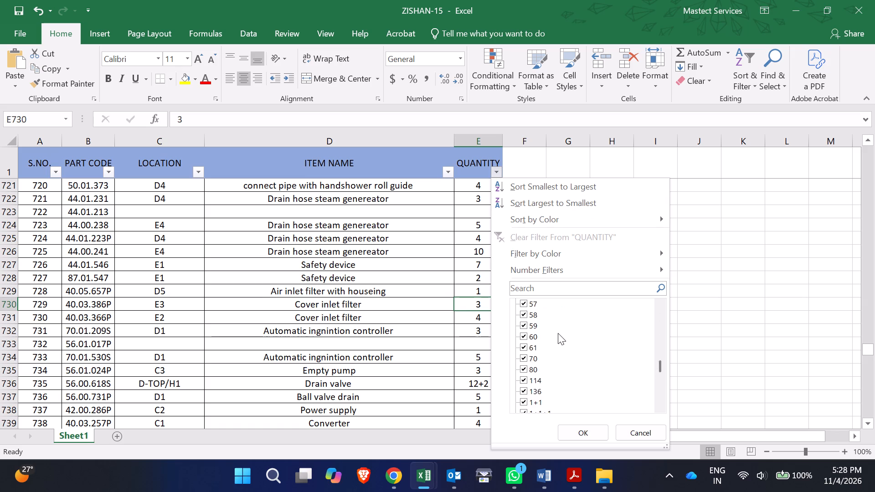
scroll(558, 333, "down", 5)
scroll(534, 383, "up", 3)
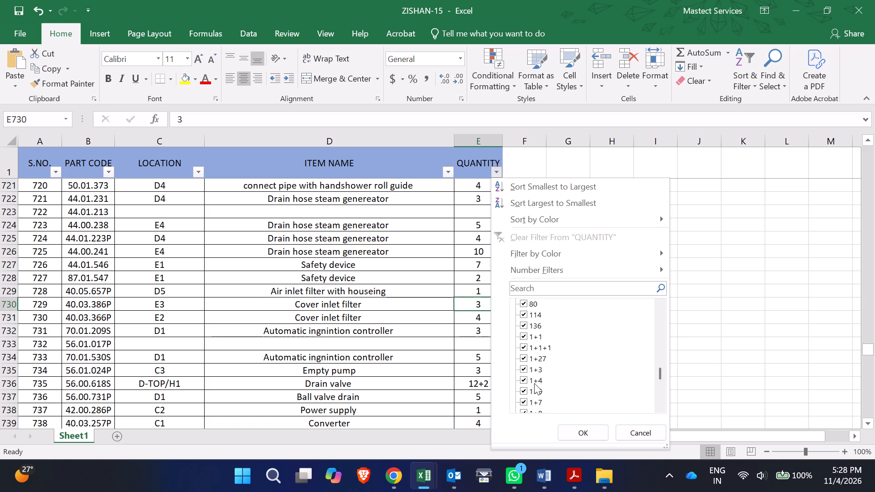
scroll(534, 383, "up", 5)
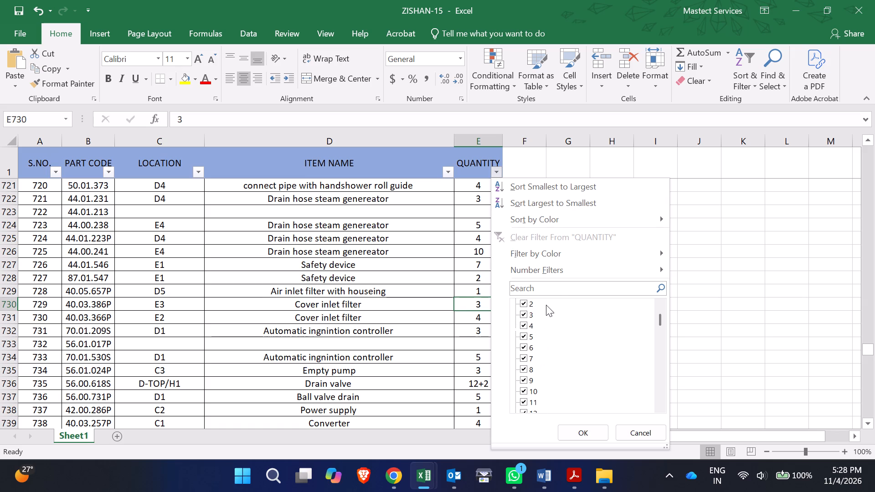
left_click(546, 304)
left_click(530, 315)
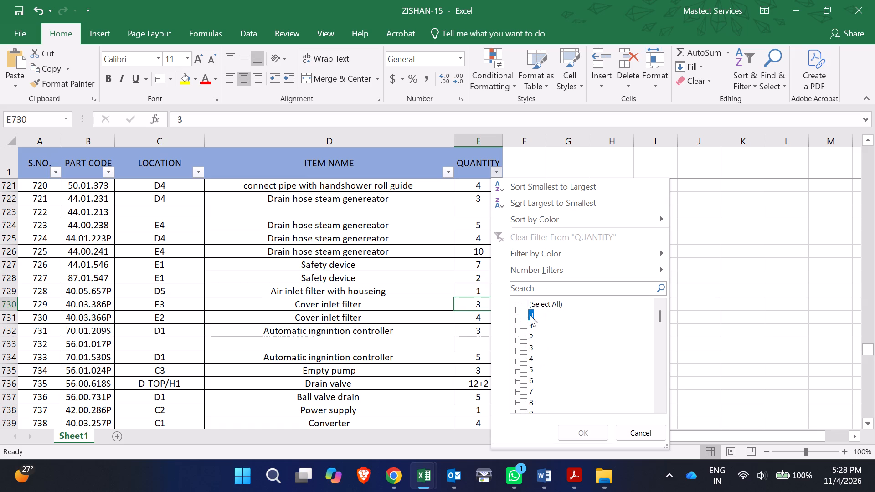
left_click(580, 430)
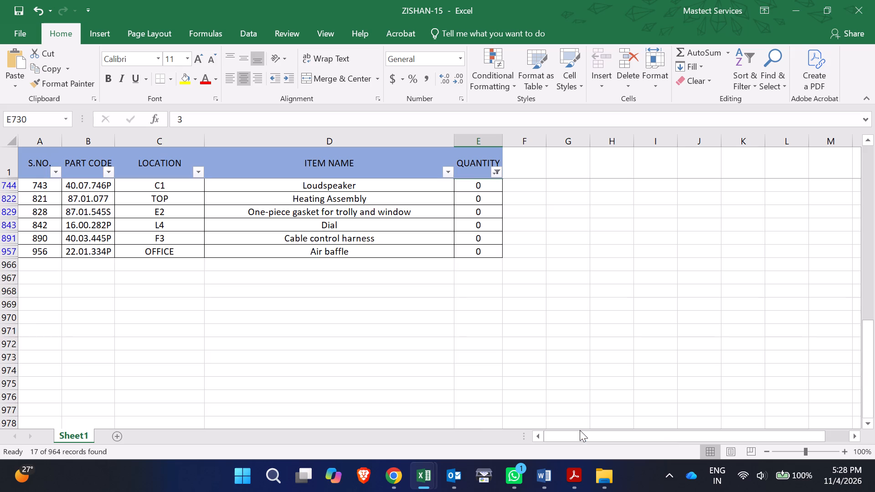
scroll(442, 218, "up", 4)
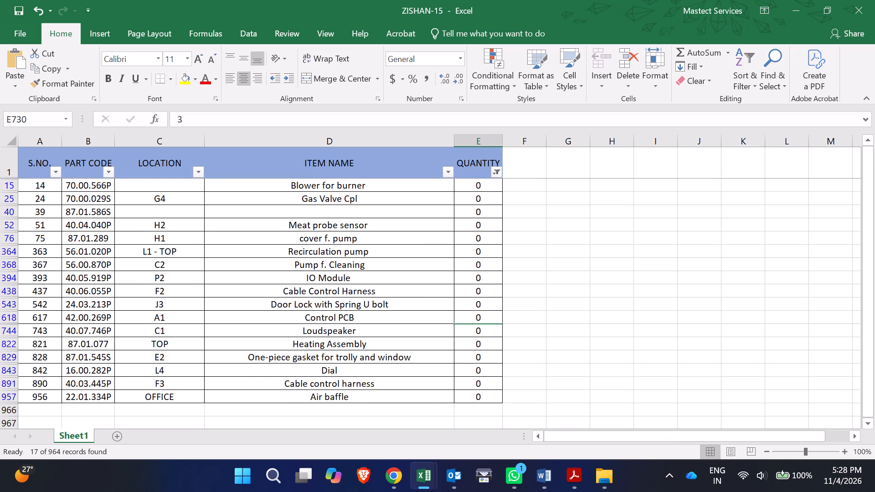
left_click(327, 185)
key("ctrl+s")
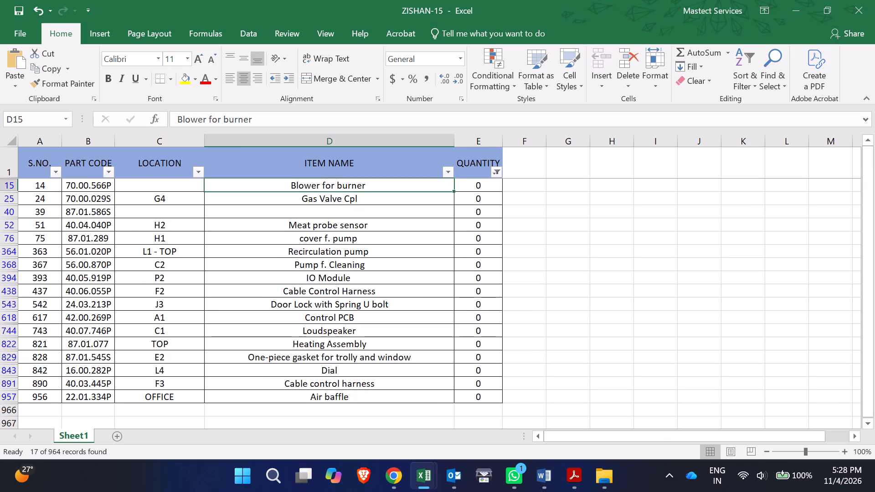
Copy part code 70.00.029S from the filtered stock list and search for it in the ORDER workbook.
left_click(108, 198)
key("ctrl+c")
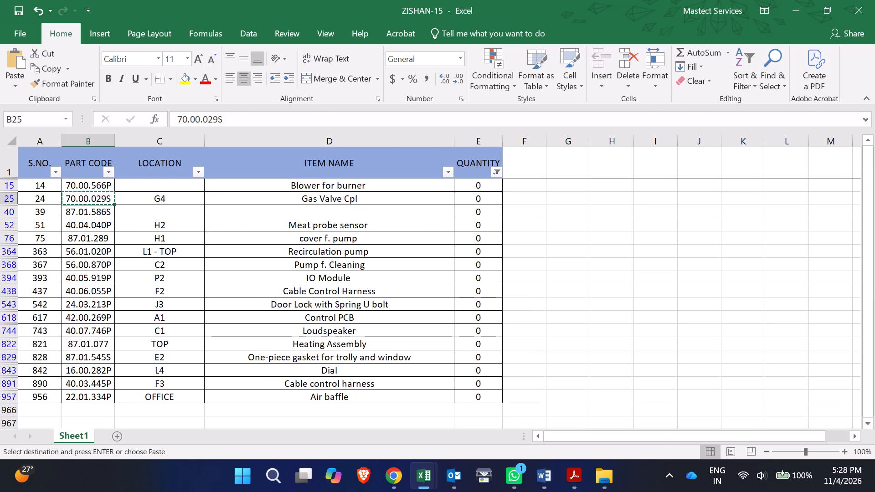
key("alt+Tab")
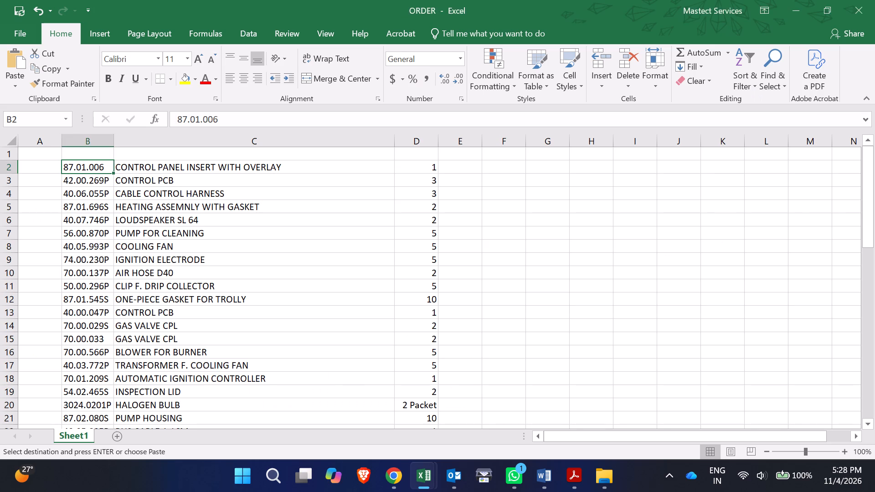
key("ctrl+f")
key("ctrl+v")
key("Return")
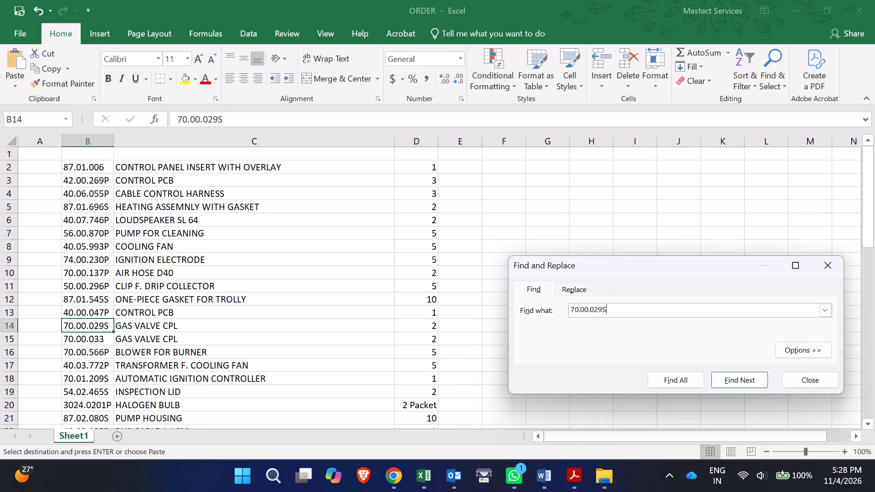
key("Return")
Copy part code 87.01.586S from the filtered ZISHAN-15 stock list and search for it in the ORDER workbook.
key("alt+Tab")
key("alt+Tab")
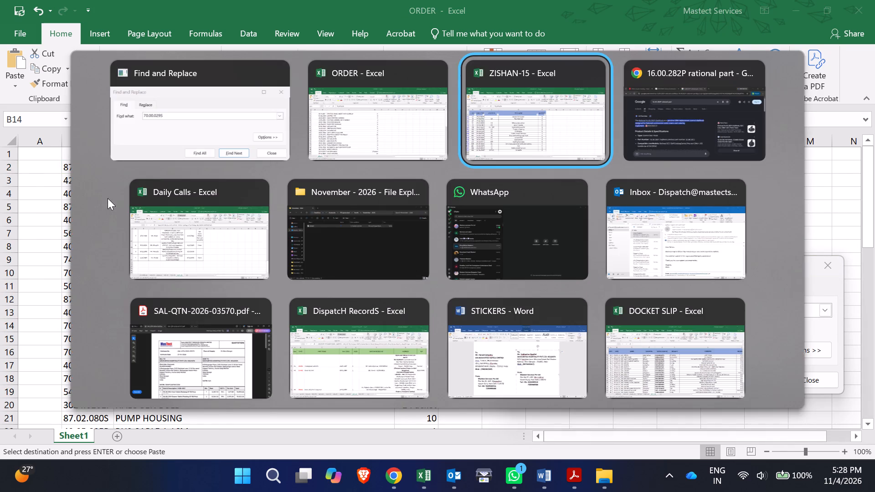
key("Down")
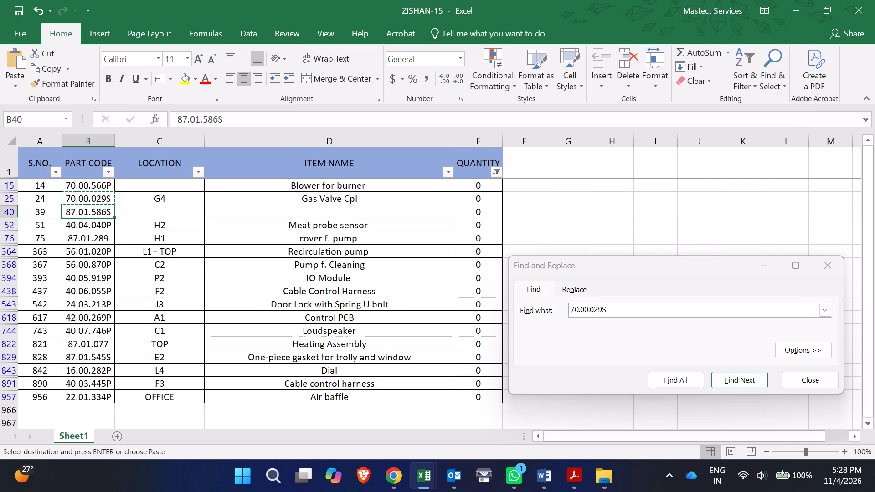
key("ctrl+c")
key("alt+Tab")
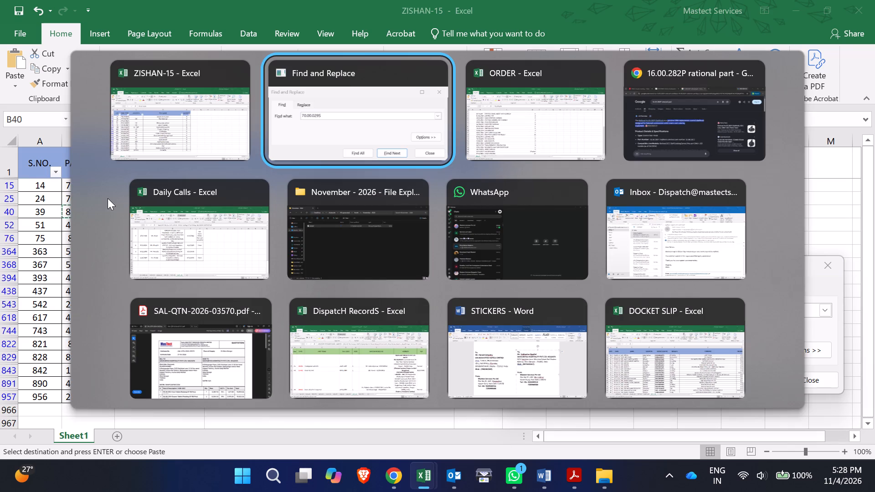
key("alt+Tab")
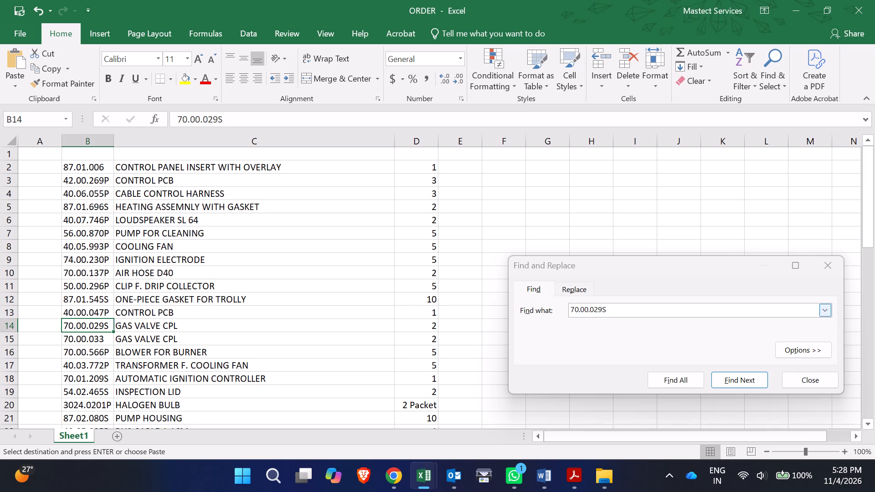
double_click(618, 307)
key("ctrl+v")
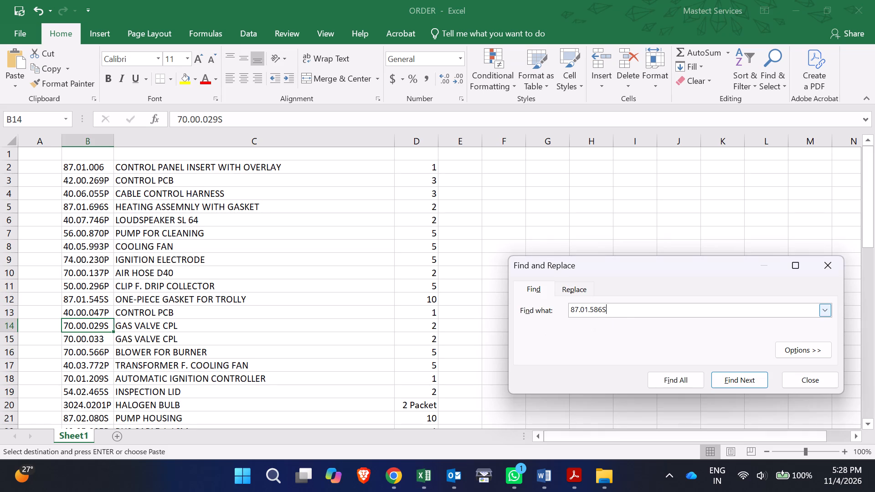
key("Return")
key("Return")
Return to the ZISHAN-15 workbook and save it with the part code cell 87.01.586S selected.
key("alt+Tab")
key("alt+Tab")
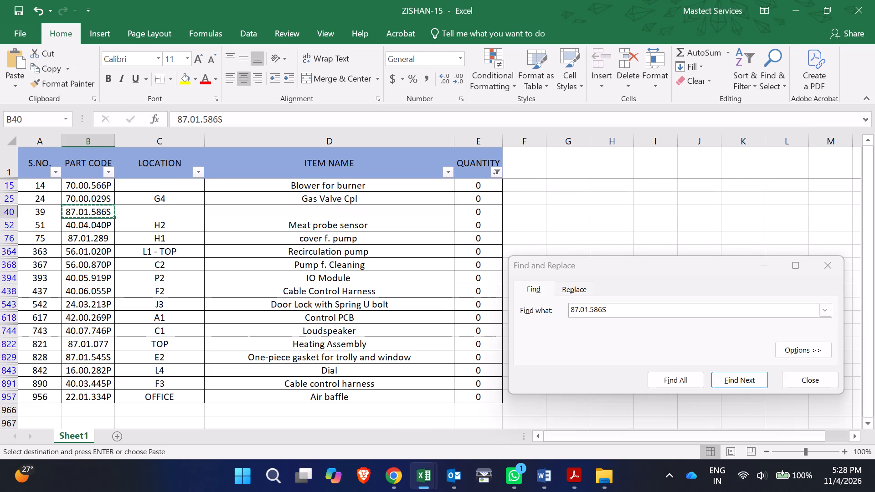
key("Right")
key("Left")
key("ctrl+s")
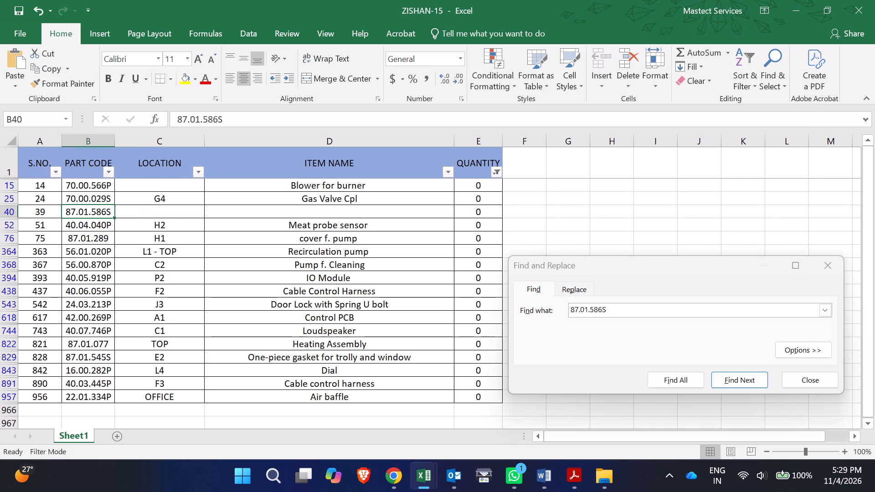
Copy part code 87.01.586S from the stock list and search Google in Chrome for "87.01.586S rational part".
key("ctrl+c")
key("alt+Tab")
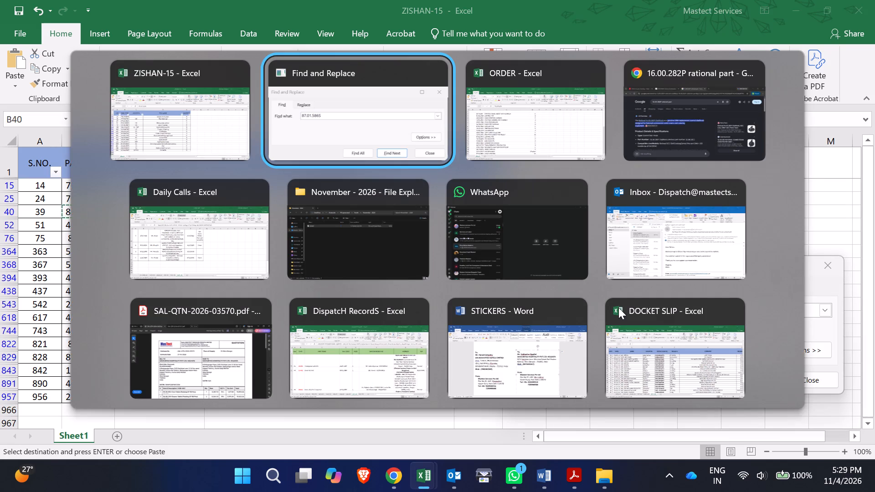
key("alt+Right")
key("alt+Right")
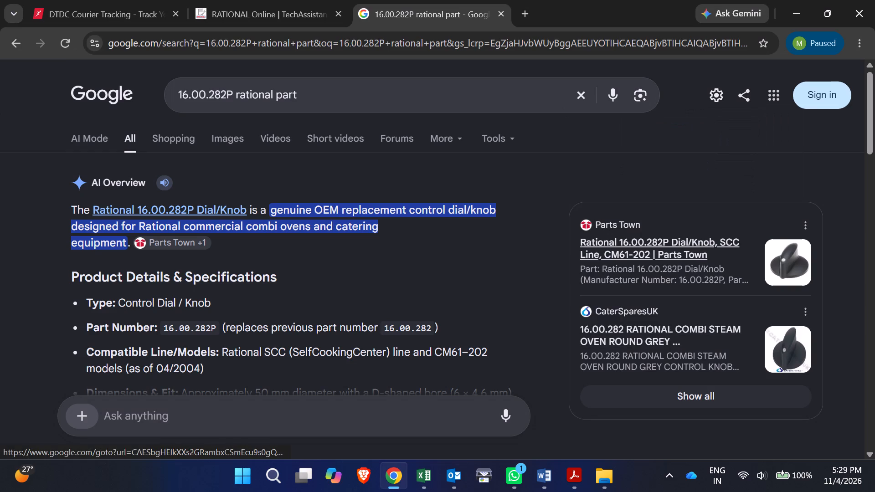
left_click(230, 94)
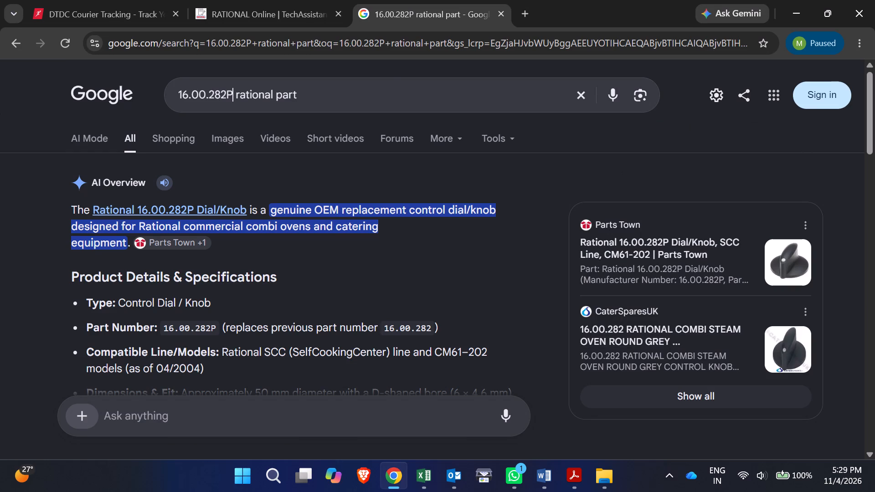
key("BackSpace")
key("BackSpace")
key("BackSpace")
key("BackSpace")
key("BackSpace")
key("BackSpace")
key("BackSpace")
key("BackSpace")
key("BackSpace")
key("BackSpace")
key("BackSpace")
key("BackSpace")
key("BackSpace")
key("BackSpace")
key("BackSpace")
key("BackSpace")
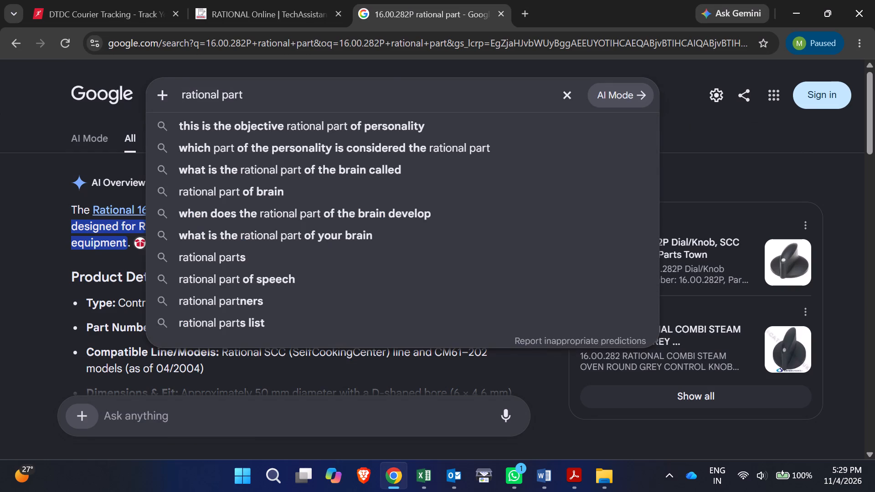
key("ctrl+v")
key("Return")
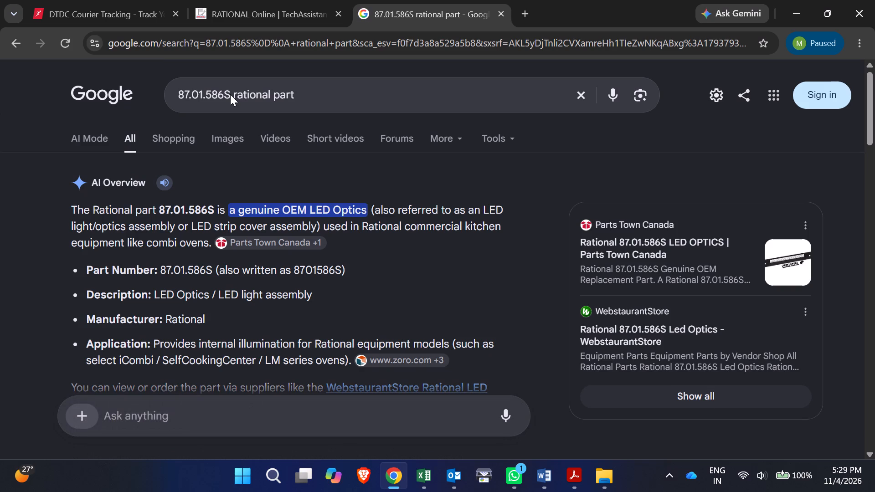
Switch back to the ZISHAN-15 workbook and save it.
key("alt+Tab")
key("ctrl+s")
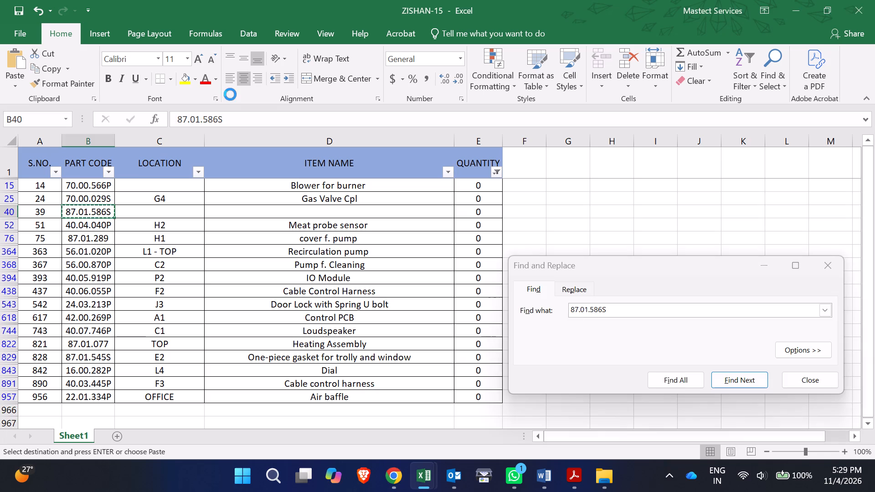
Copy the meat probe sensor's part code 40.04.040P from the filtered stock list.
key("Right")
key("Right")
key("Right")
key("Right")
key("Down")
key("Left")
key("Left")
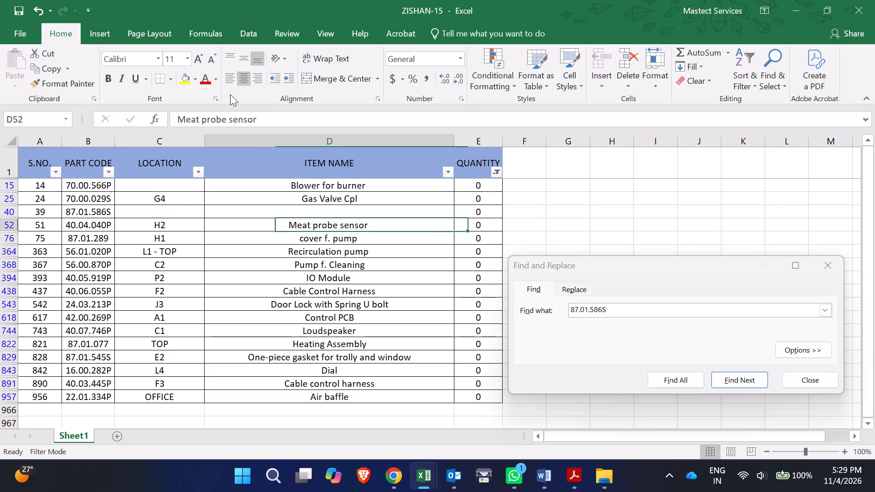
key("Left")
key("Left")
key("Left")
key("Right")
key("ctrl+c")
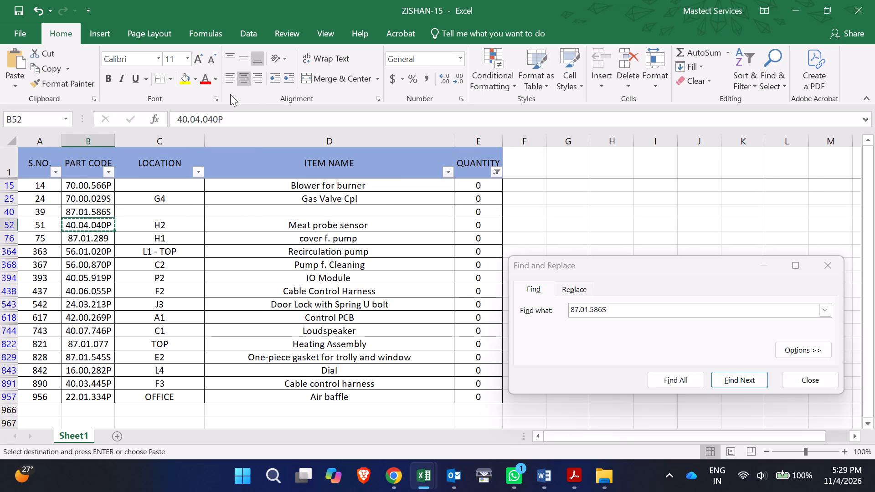
Copy the recirculation pump's part code 56.01.020P from the stock list and search for it in the ORDER workbook.
key("Down")
key("Down")
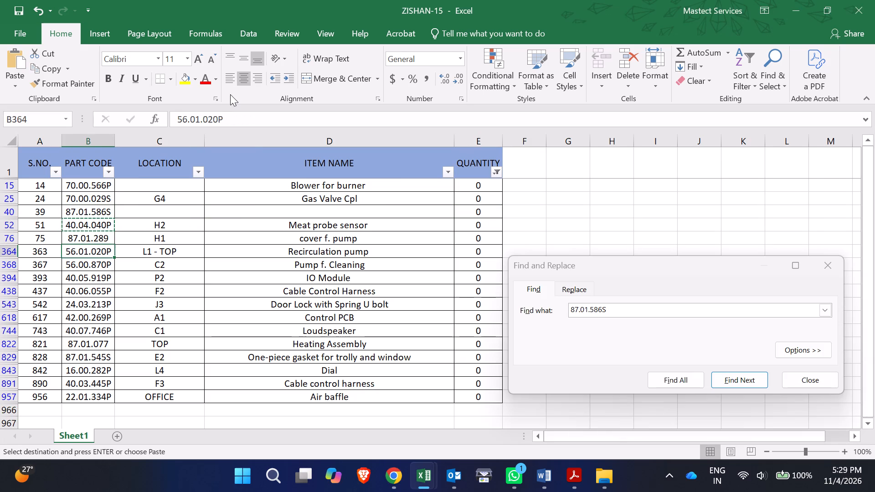
key("ctrl+c")
key("alt+Tab")
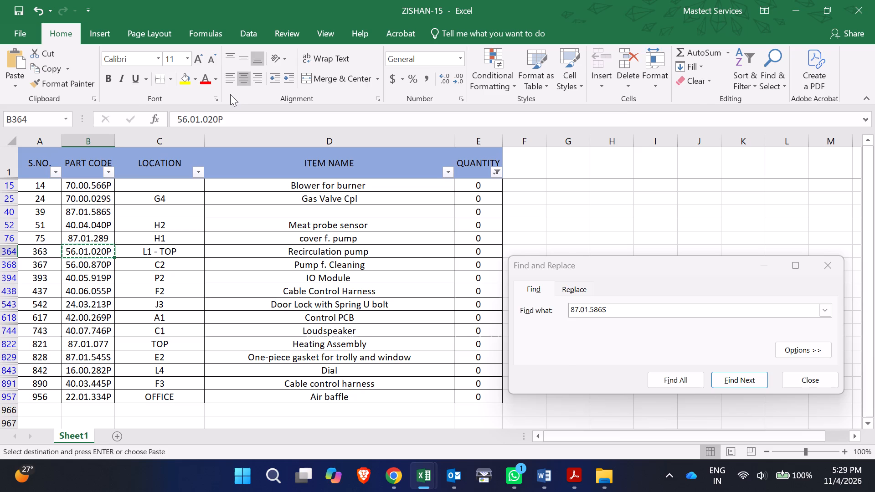
key("alt+Tab")
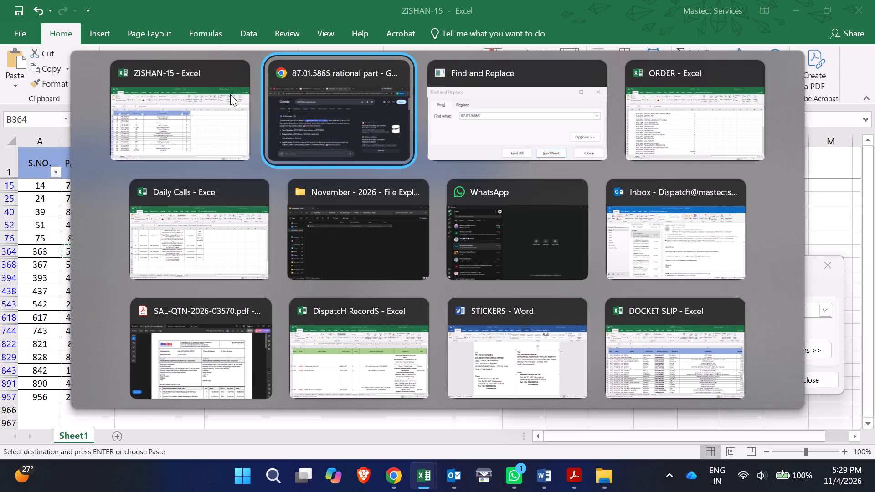
key("alt+Tab")
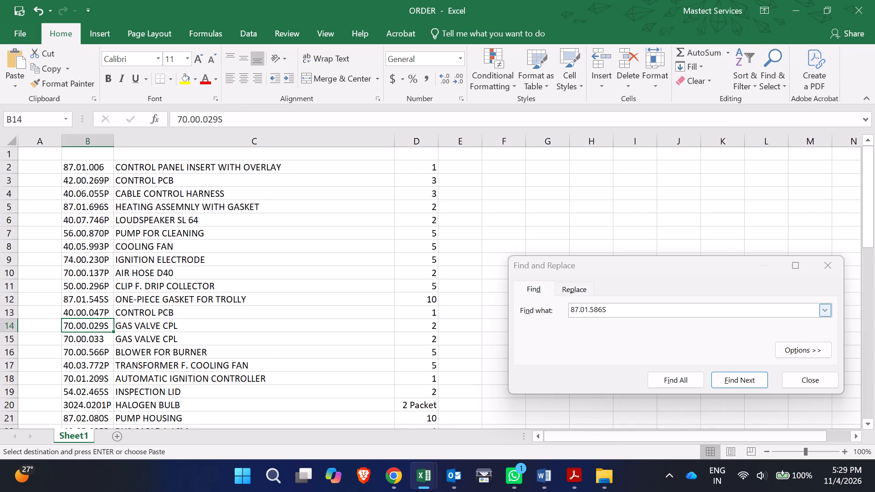
double_click(616, 310)
key("ctrl+v")
key("Return")
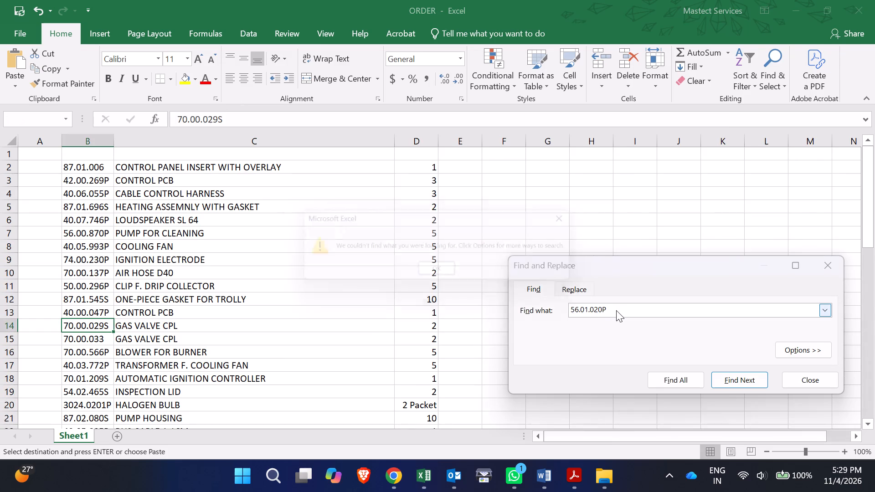
key("Return")
key("Return")
key("Return")
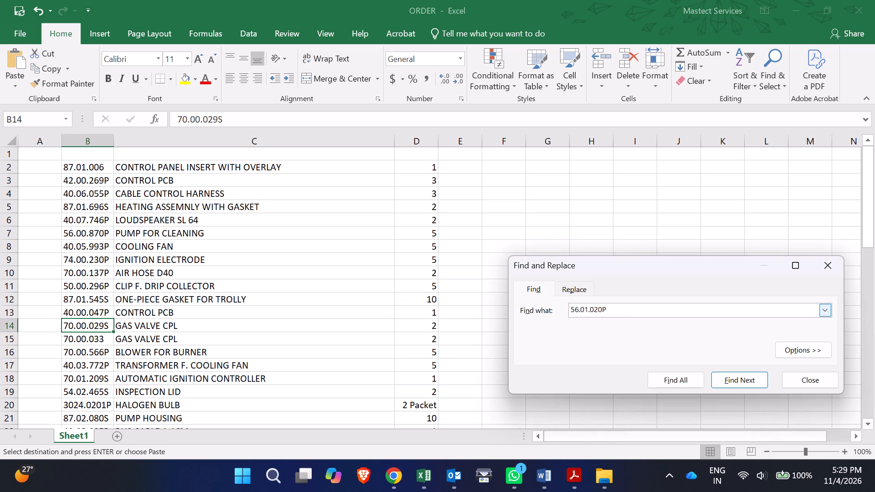
Return to the ZISHAN-15 workbook, select the location cell of part 56.01.020P, and save the workbook.
key("alt+Tab")
key("alt+Tab")
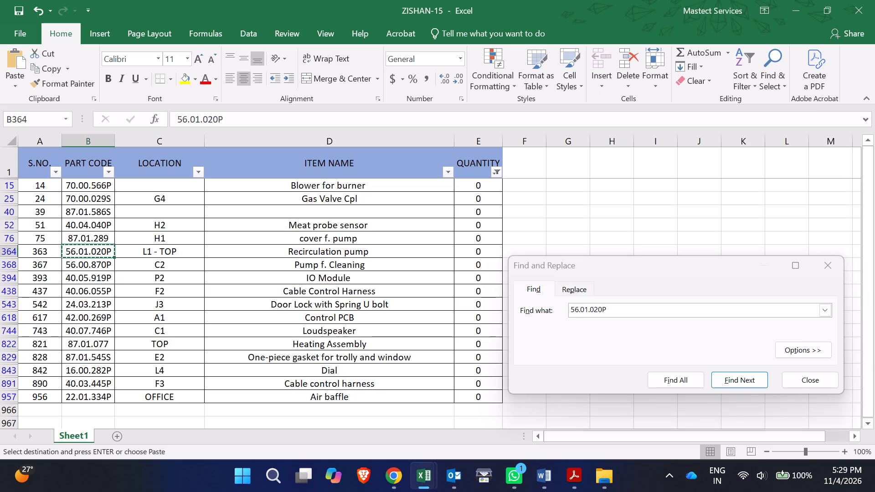
key("Right")
key("Right")
key("Right")
key("Left")
key("Left")
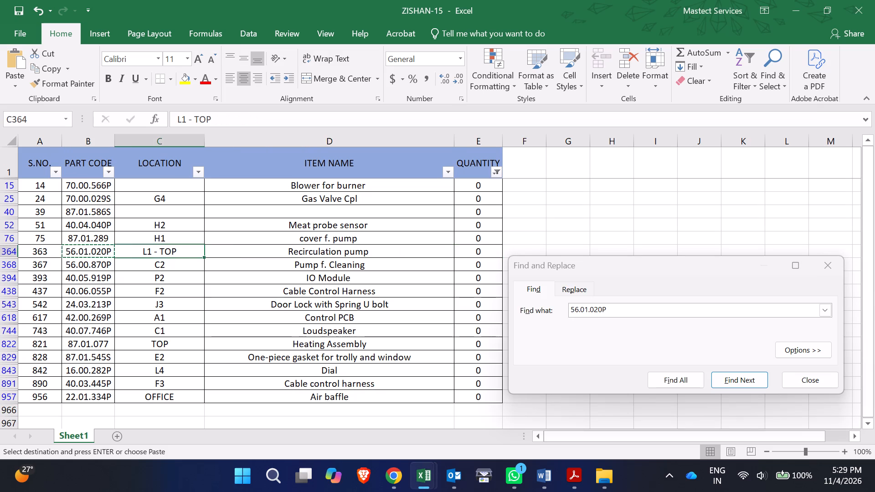
key("ctrl+s")
Copy the cleaning pump's part code 56.00.870P from the stock list and search for it in the ORDER workbook.
key("Down")
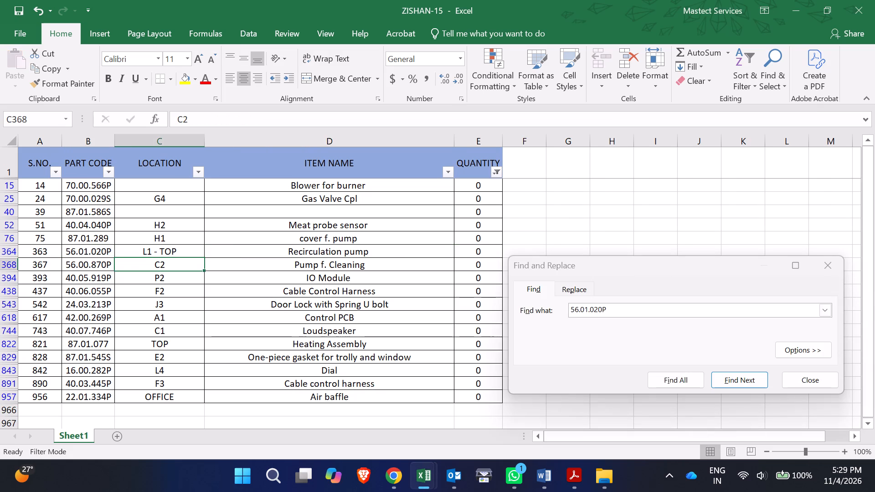
key("Left")
key("ctrl+c")
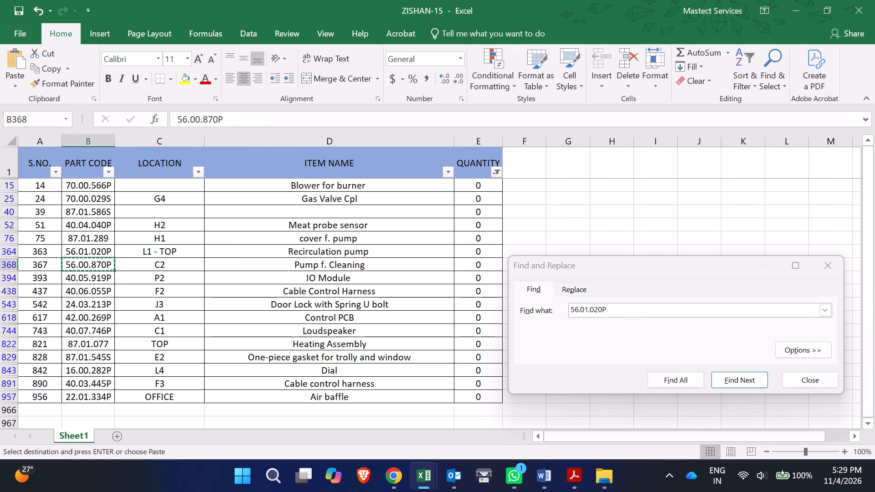
key("alt+Tab")
key("alt+Tab")
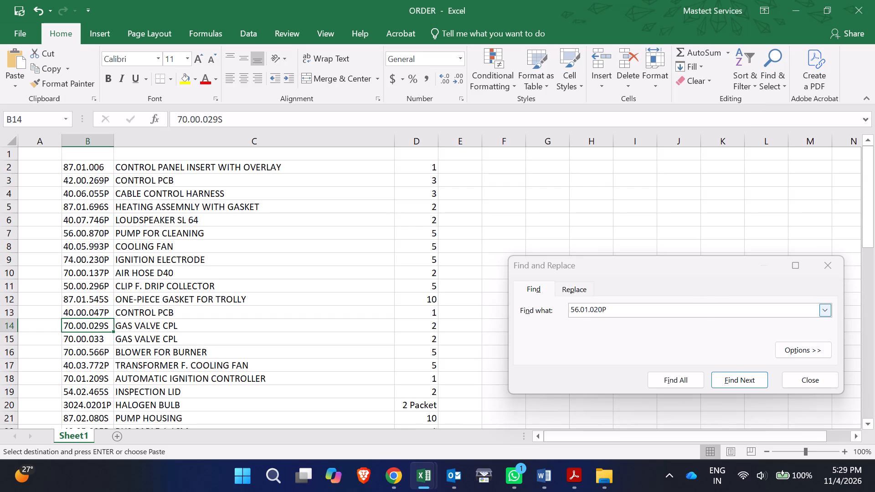
double_click(700, 312)
key("ctrl+v")
key("Return")
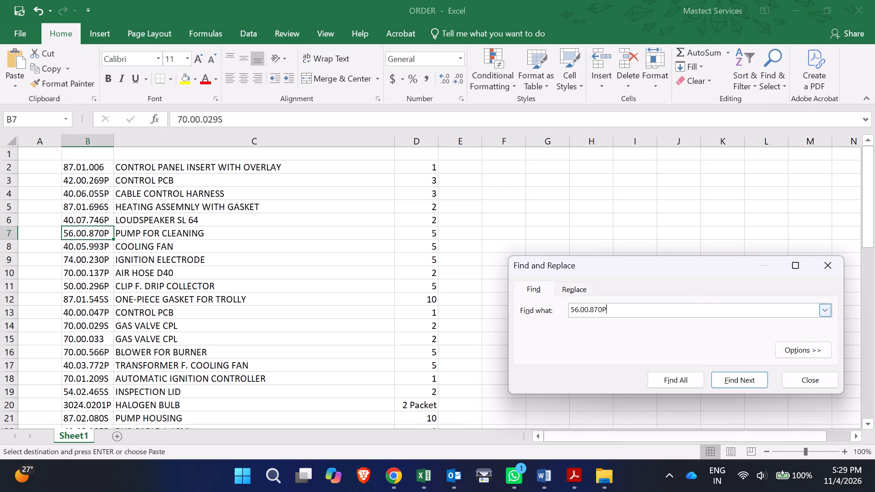
key("Return")
key("Return")
Copy the IO Module's part code 40.05.919P from the stock list and search for it in the ORDER workbook.
key("alt+Tab")
key("alt+Tab")
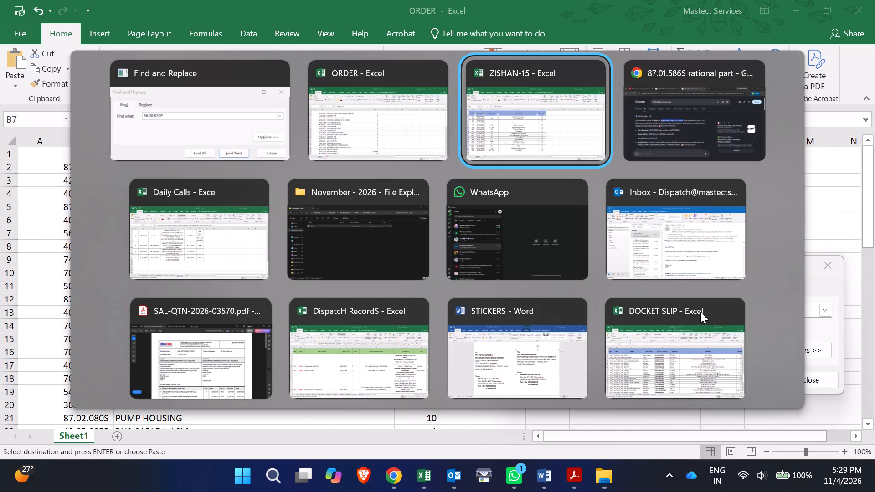
key("Down")
key("ctrl+c")
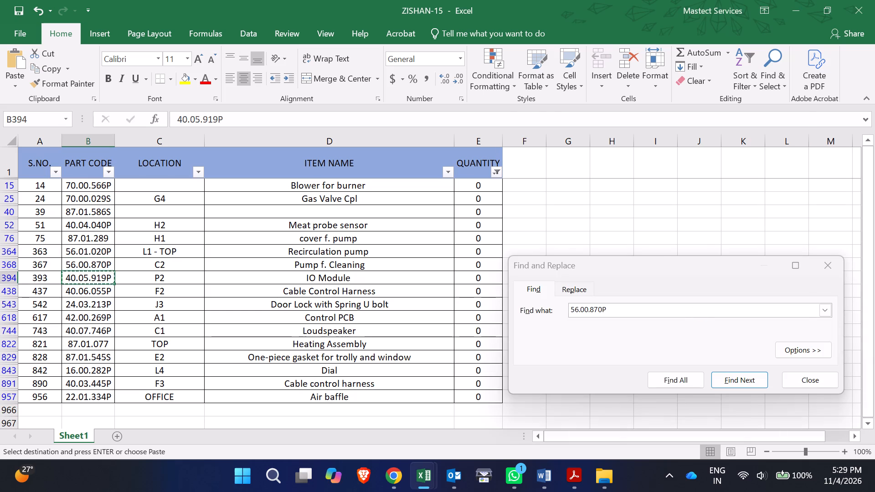
key("alt+Tab")
key("alt+Tab")
double_click(701, 313)
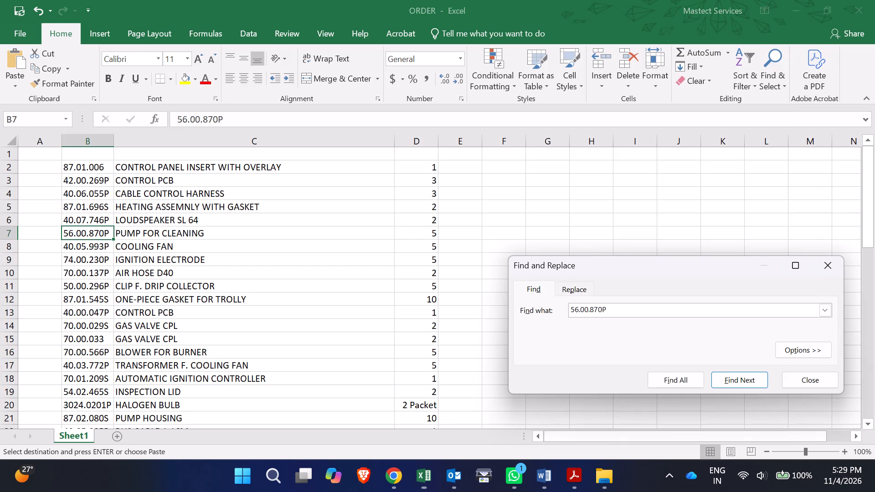
key("ctrl+v")
key("Return")
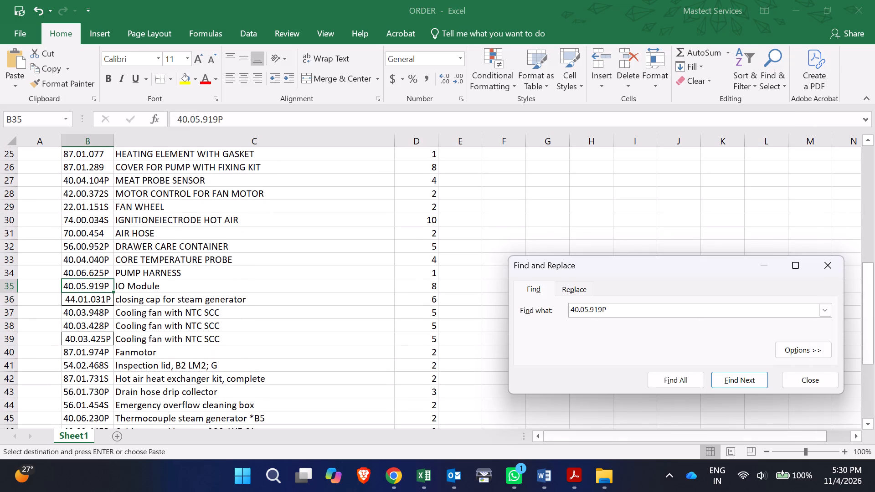
key("Return")
key("Right")
key("Right")
Copy the Cable Control Harness part code 40.06.055P from the ZISHAN-15 stock list and search for it in the ORDER workbook.
key("alt+Tab")
key("alt+Tab")
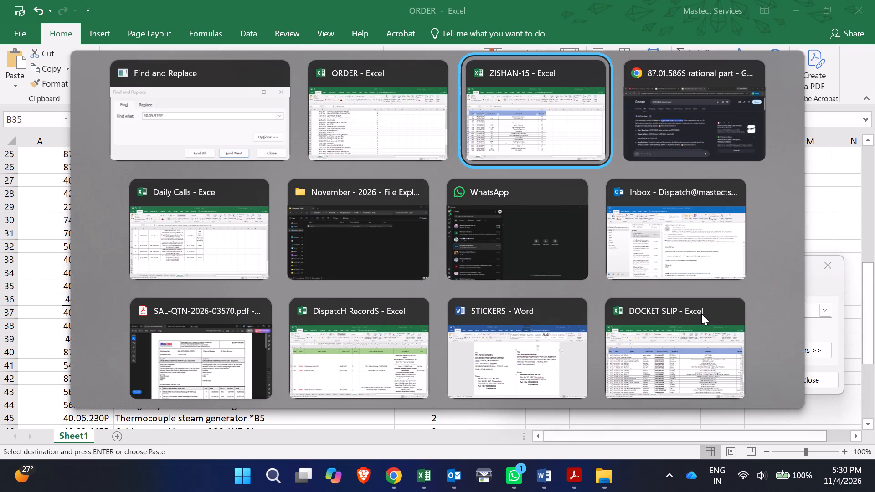
key("Down")
key("ctrl+c")
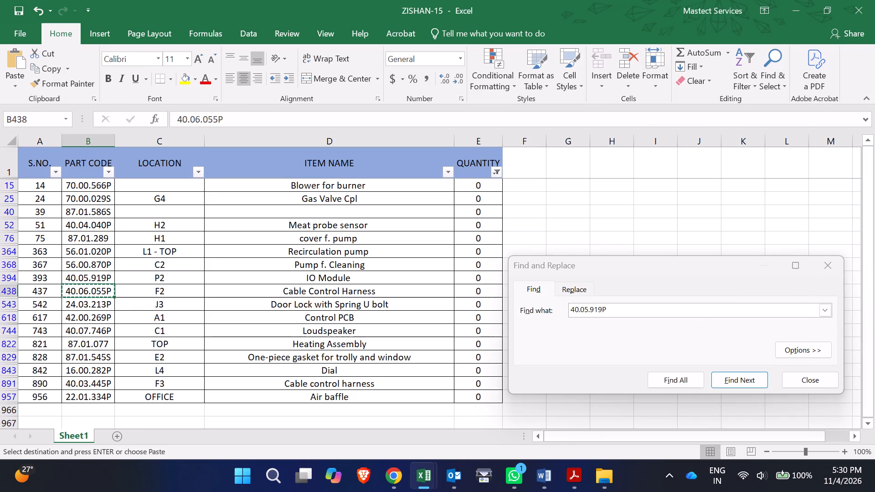
key("alt+Tab")
key("alt+Tab")
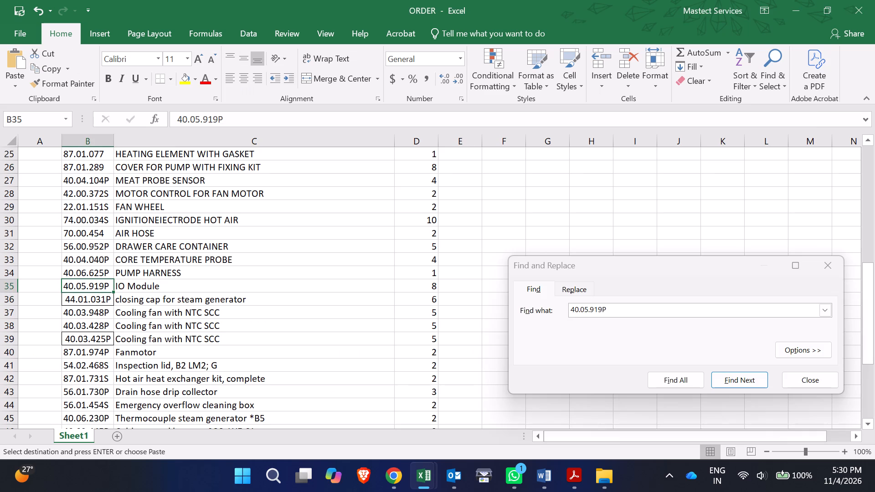
double_click(701, 313)
key("ctrl+v")
key("Return")
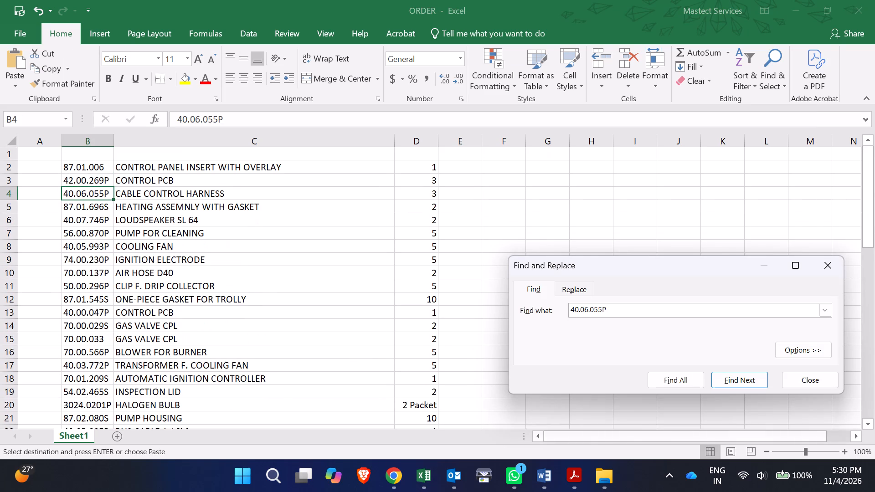
key("Return")
Copy the door lock's part code 24.03.213P from the stock list, search for it in the ORDER workbook, and close the search.
key("alt+Tab")
key("alt+Tab")
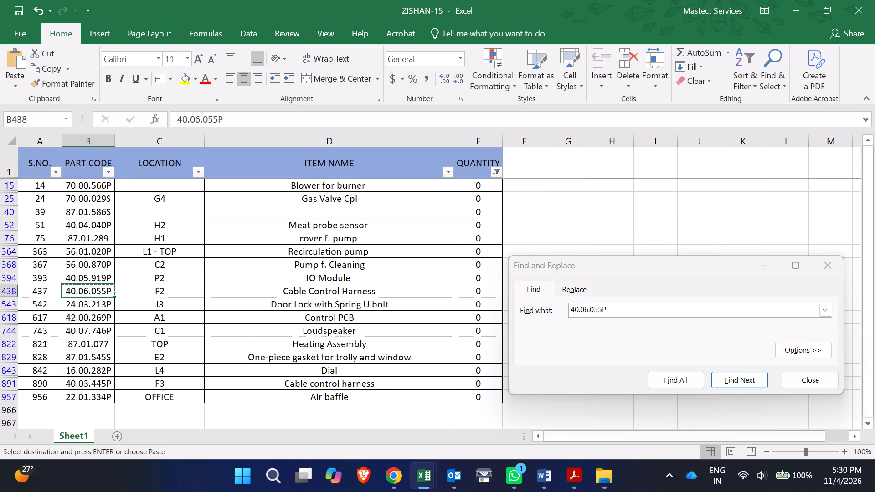
key("Down")
key("ctrl+c")
key("alt+Tab")
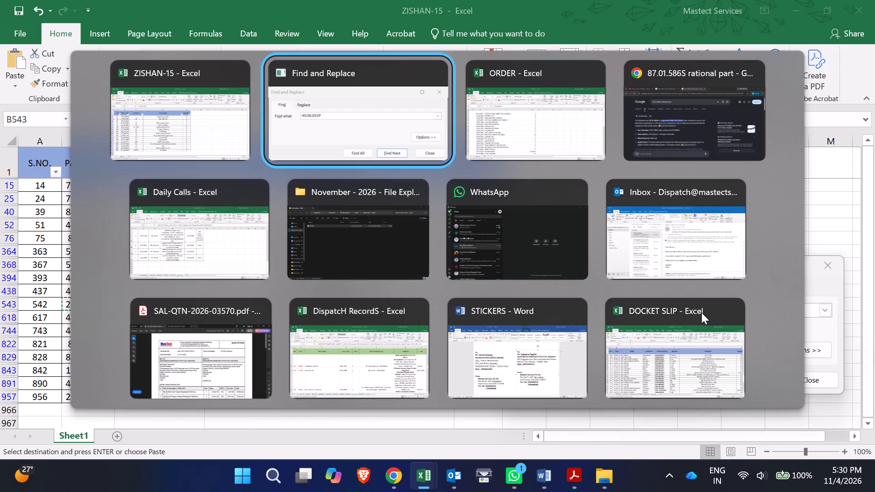
key("alt+Tab")
double_click(701, 313)
key("ctrl+v")
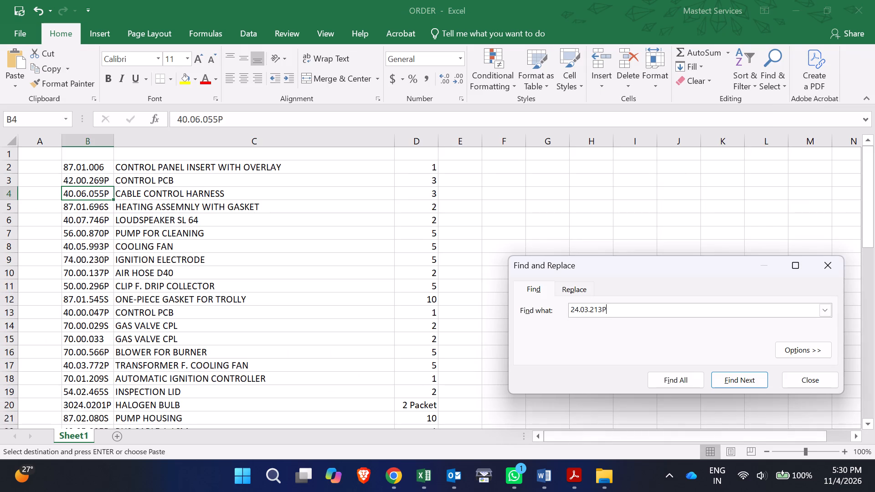
key("Return")
key("Return")
left_click(824, 269)
Return to the ZISHAN-15 workbook, select the item name cell of part 24.03.213P, and save the workbook.
key("alt+Tab")
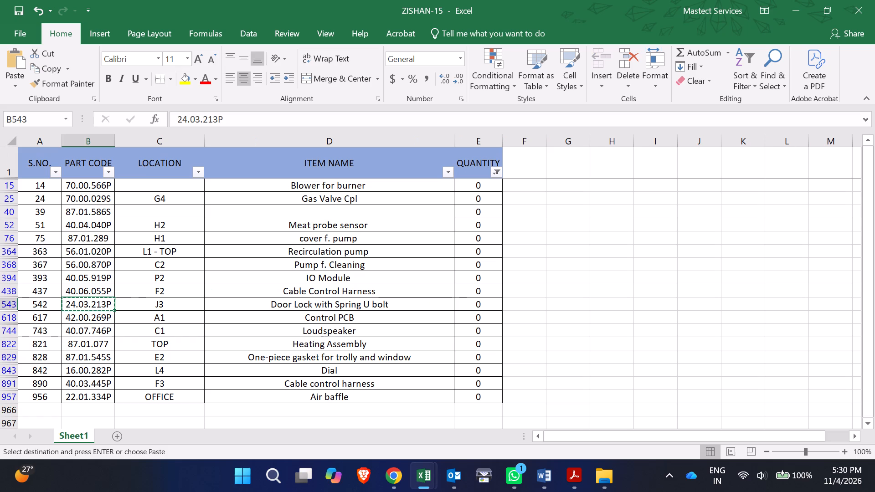
key("ctrl+s")
key("ctrl+s")
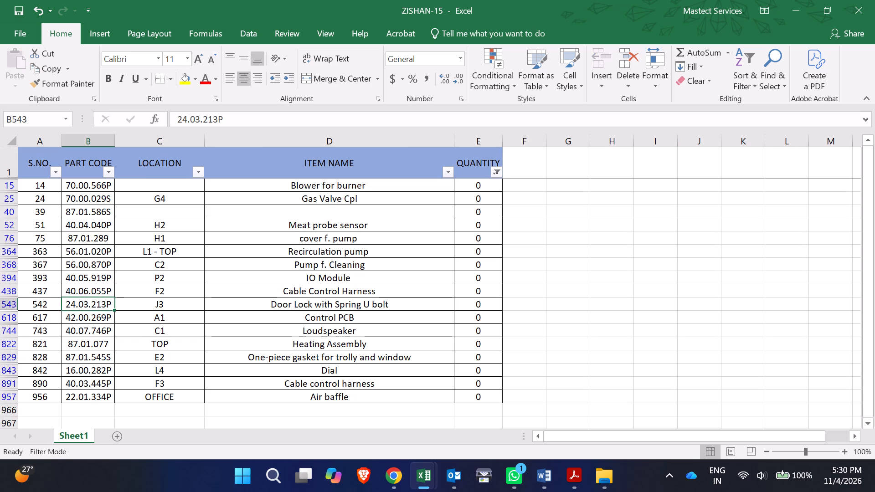
left_click(181, 303)
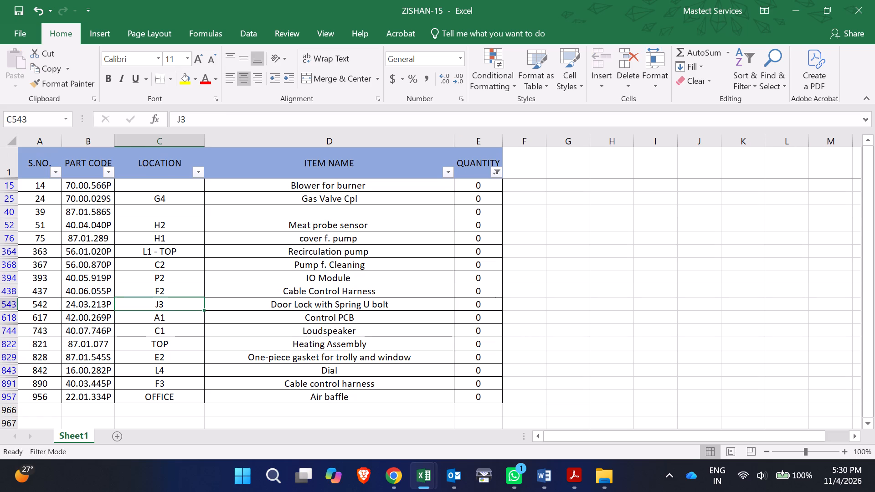
left_click(225, 303)
key("ctrl+s")
key("ctrl+s")
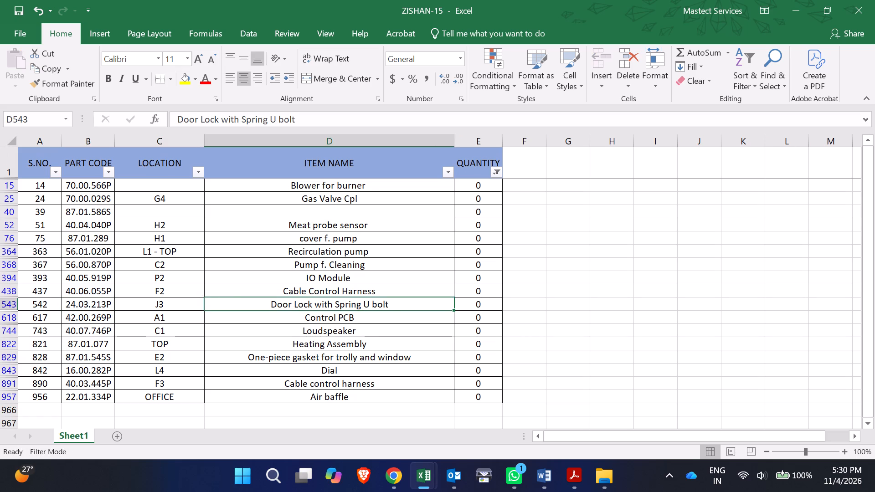
Review the door lock's stock list entry across its part code, location, item name and quantity cells.
left_click(225, 303)
key("Left")
key("Left")
key("shift+Right")
key("shift+Right")
key("shift+Right")
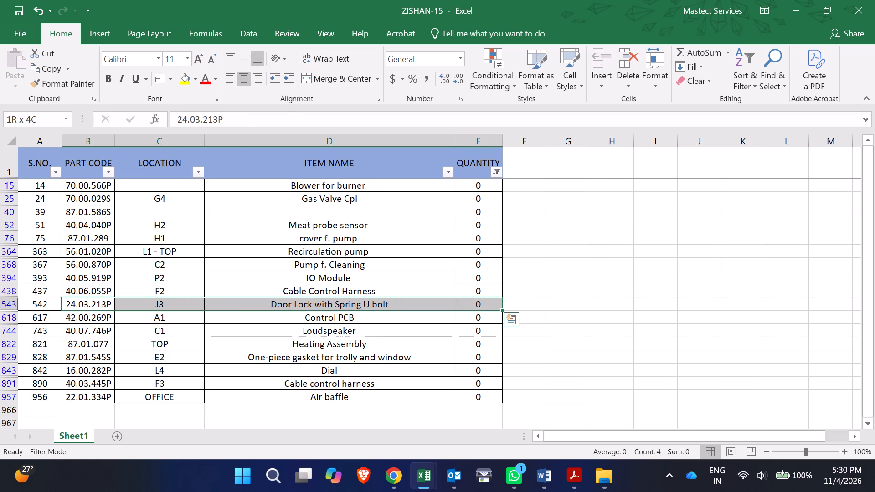
key("shift+Left")
key("Left")
key("Right")
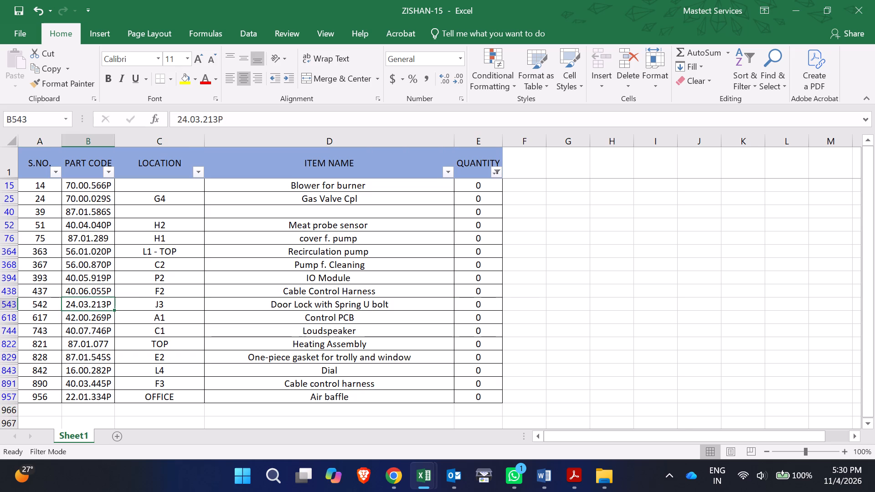
Copy the loudspeaker's part code 40.07.746P from the stock list and search for it in the ORDER workbook.
key("Down")
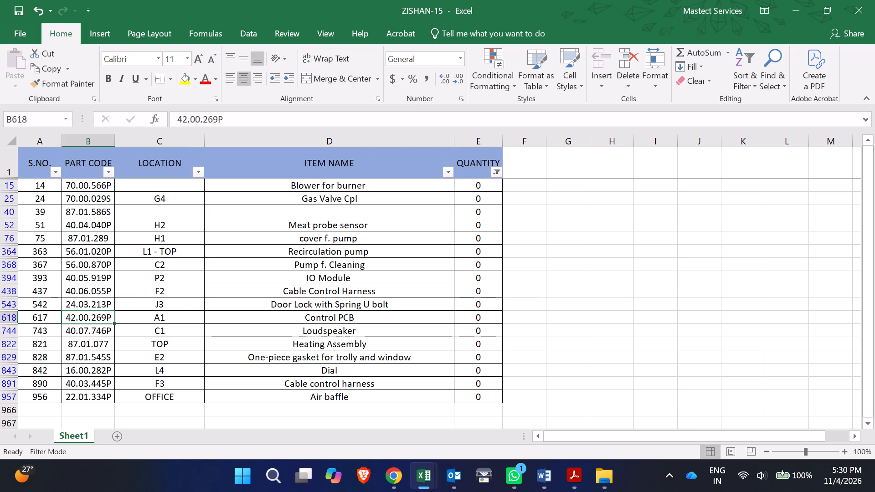
key("Down")
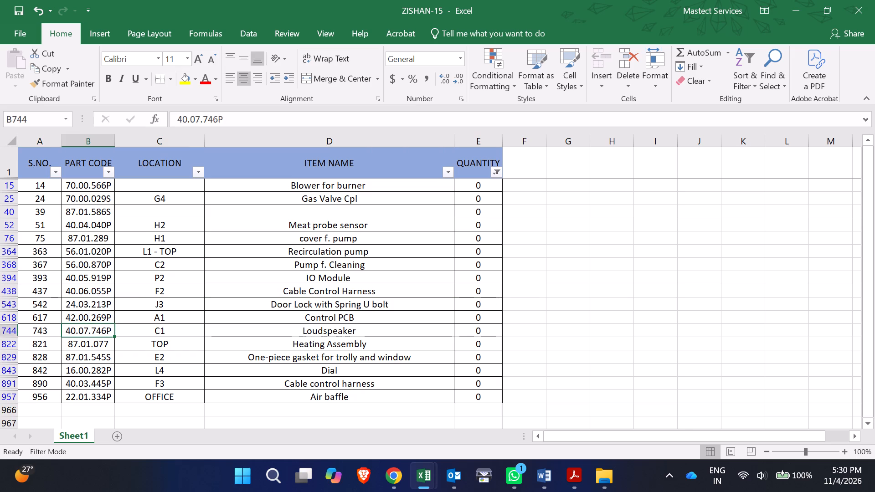
key("ctrl+c")
key("alt+Tab")
key("ctrl+f")
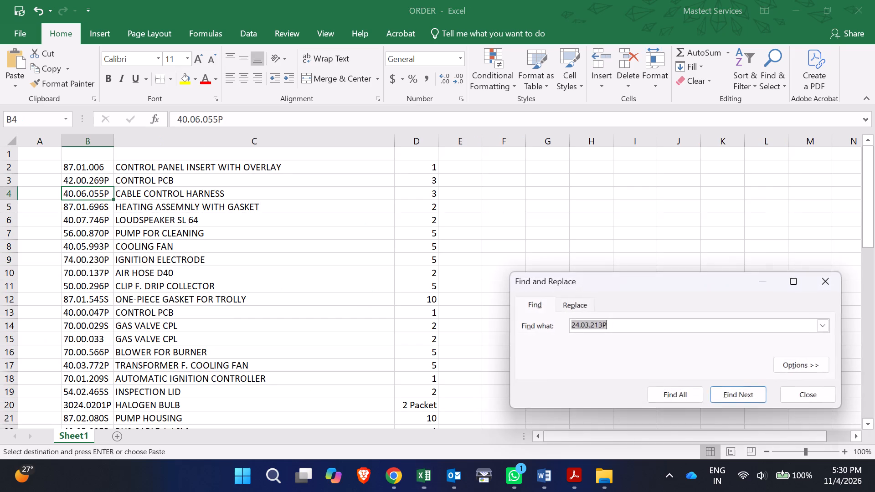
key("BackSpace")
key("ctrl+v")
key("Return")
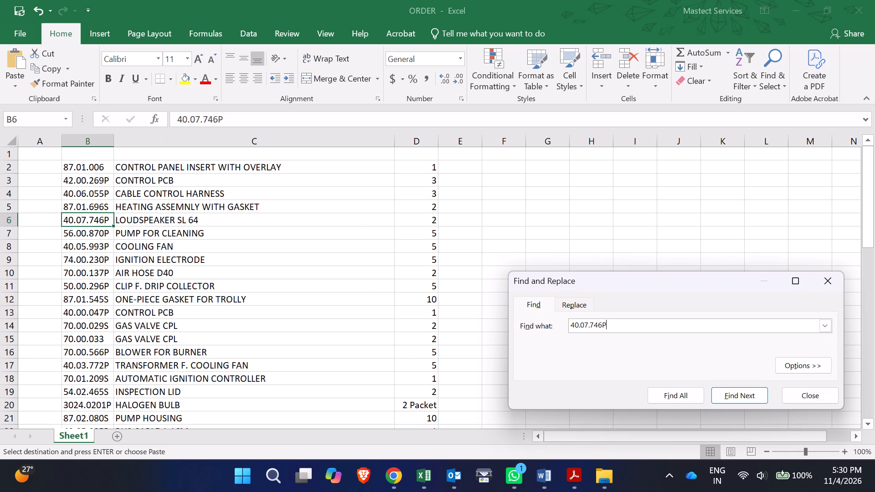
key("Return")
key("Return")
key("Return")
left_click(830, 286)
Copy the Heating Assembly's part code 87.01.077 from the stock list and search for it in the ORDER workbook.
key("alt+Tab")
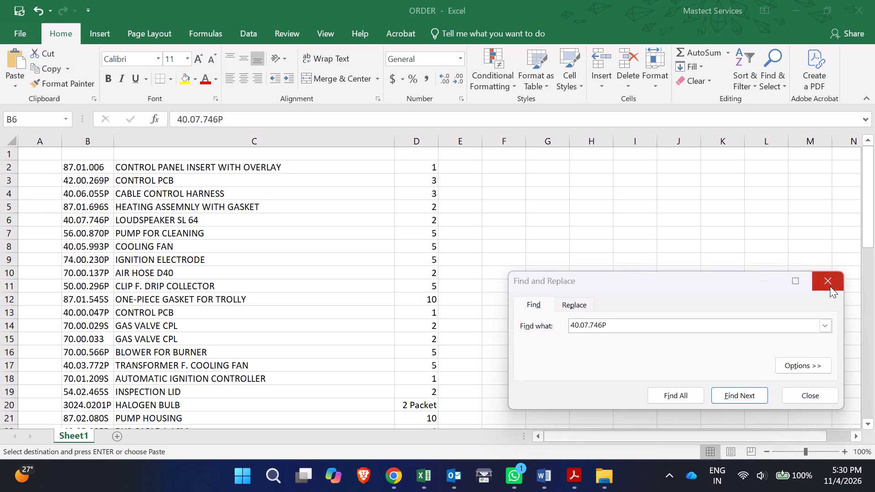
key("alt+Tab")
key("alt+Tab")
key("alt+Tab")
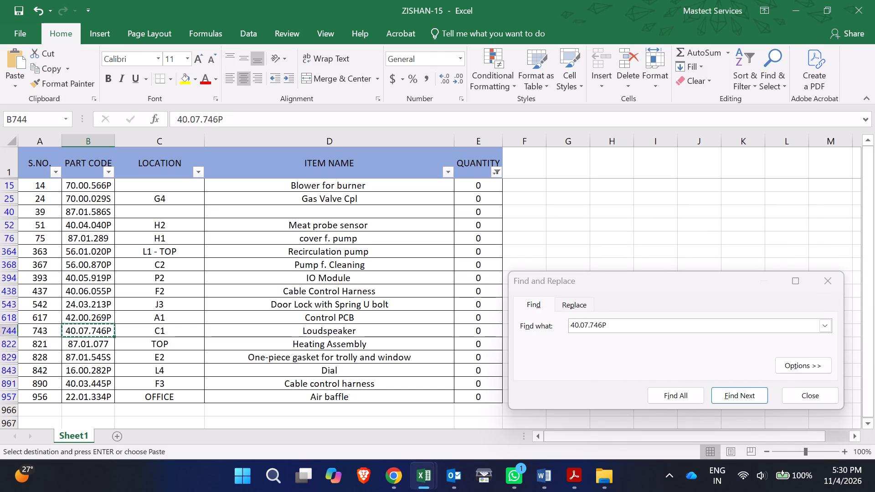
left_click(97, 344)
key("ctrl+c")
key("alt+Tab")
key("alt+Tab")
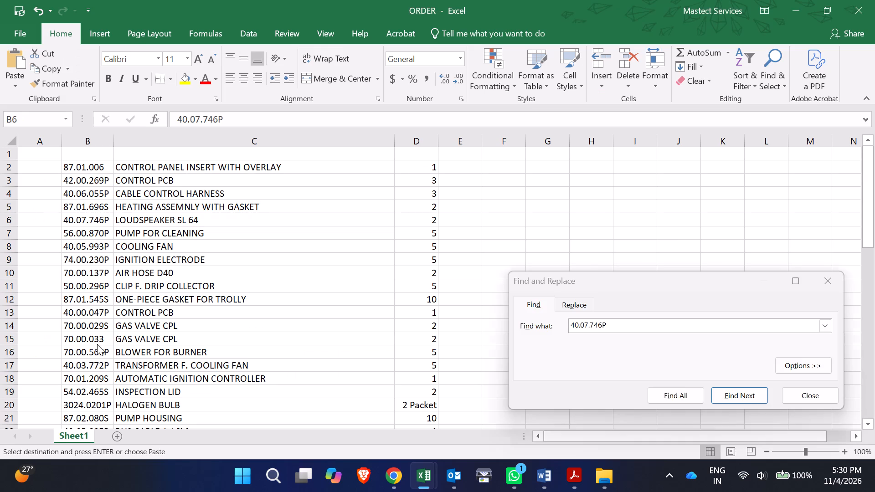
double_click(618, 327)
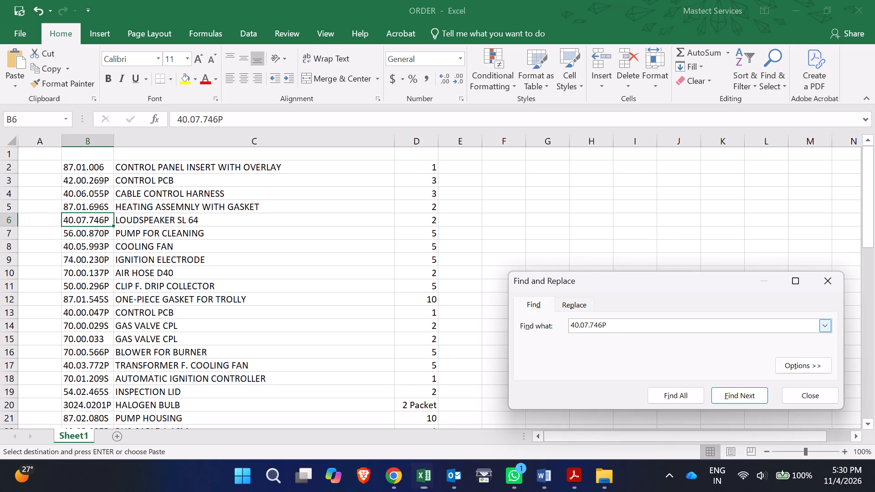
key("ctrl+v")
key("Return")
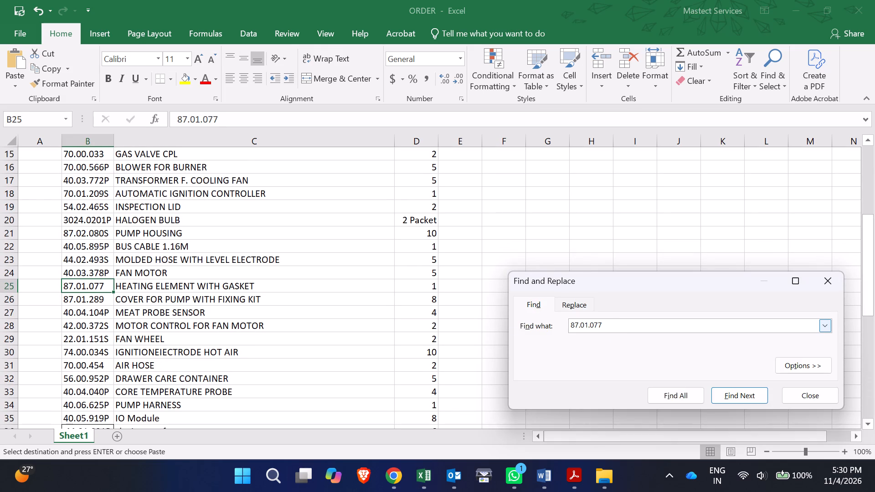
key("Return")
key("Return")
key("Return")
key("Return")
key("Return")
key("Return")
key("Return")
key("Return")
Copy the one-piece gasket's part code 87.01.545S from the stock list and search for it in the ORDER workbook.
key("alt+Tab")
key("alt+Tab")
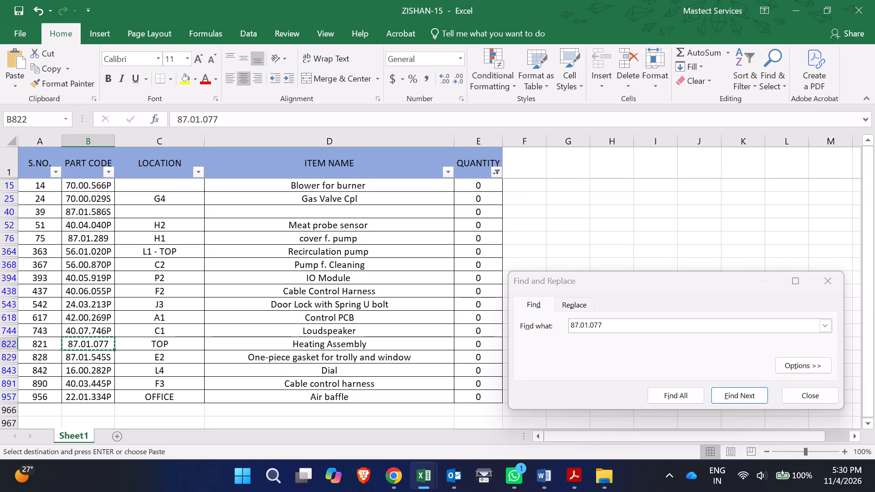
left_click(105, 359)
key("ctrl+c")
key("alt+Tab")
key("alt+Tab")
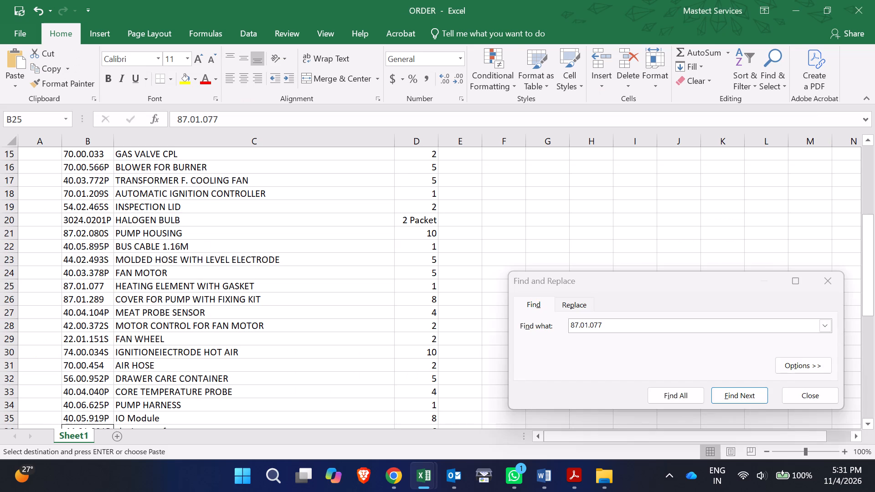
double_click(619, 324)
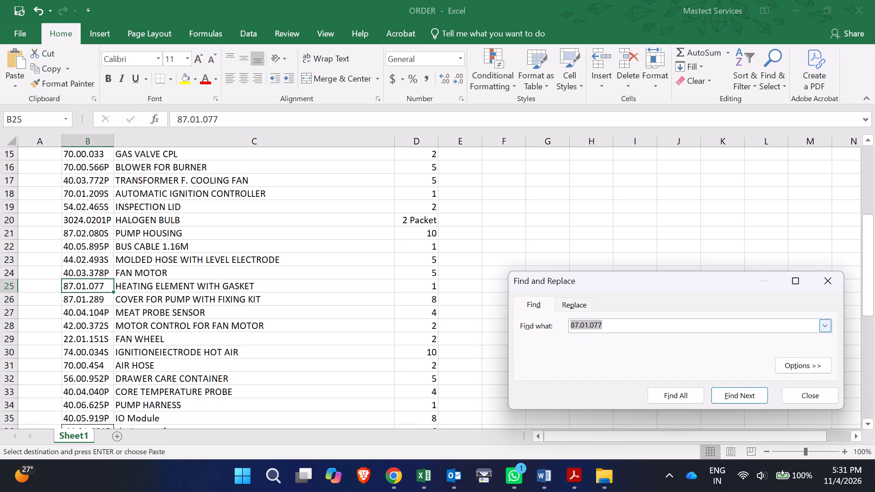
key("ctrl+v")
key("Return")
key("Return")
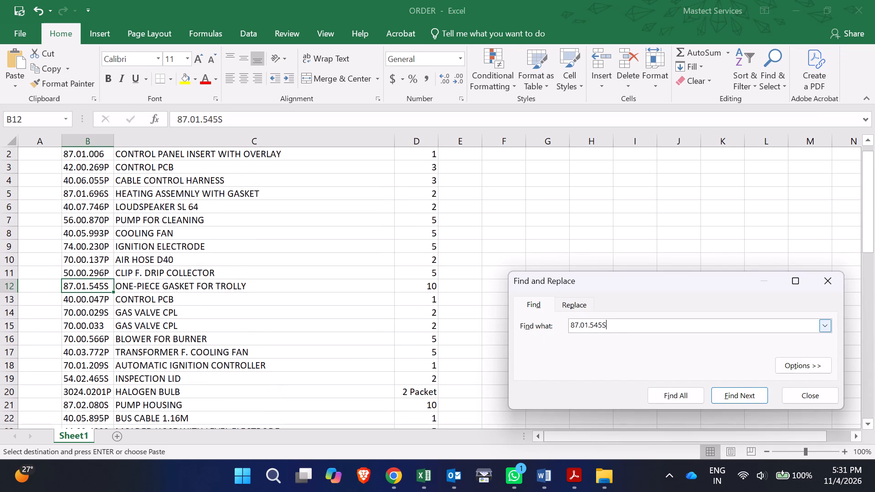
key("Return")
Copy the dial's part code 16.00.282P from the stock list and search for it in the ORDER workbook.
key("alt+Tab")
key("alt+Tab")
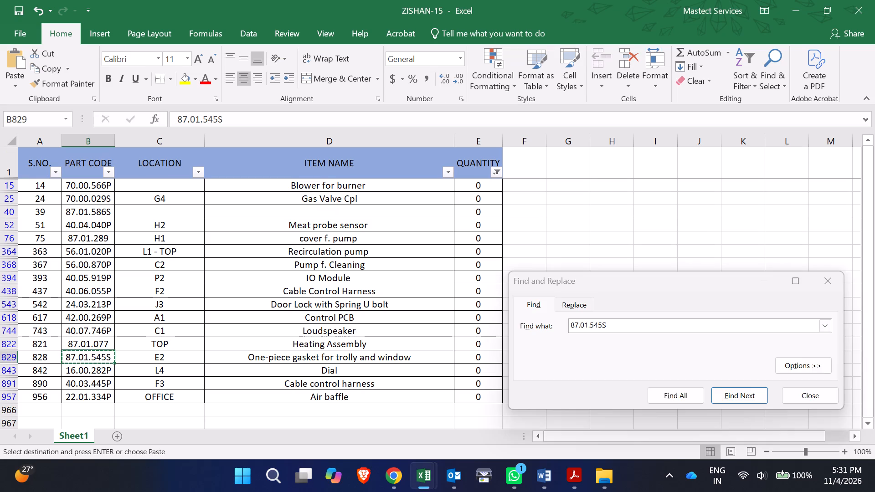
left_click(98, 369)
key("ctrl+c")
key("alt+Tab")
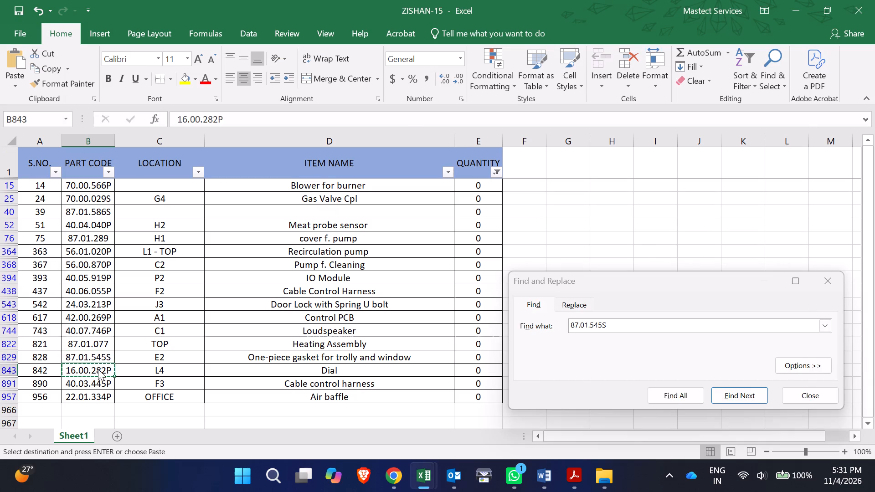
key("alt+Tab")
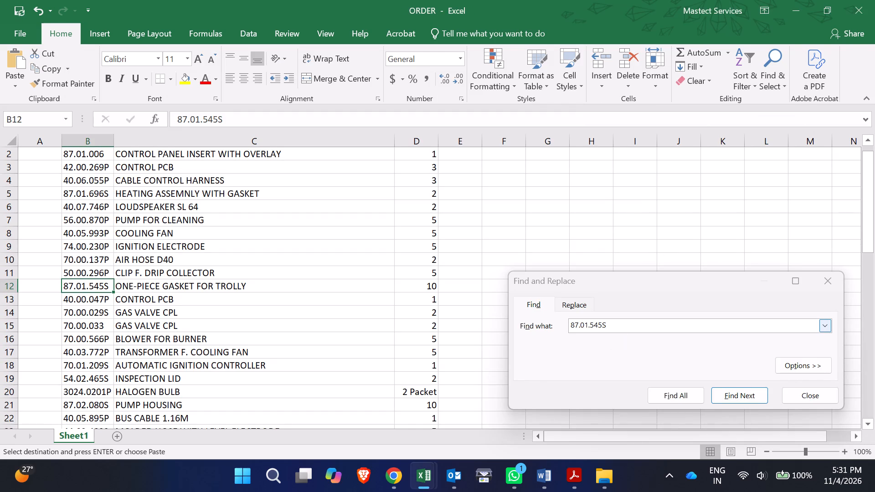
double_click(624, 328)
key("ctrl+v")
key("Return")
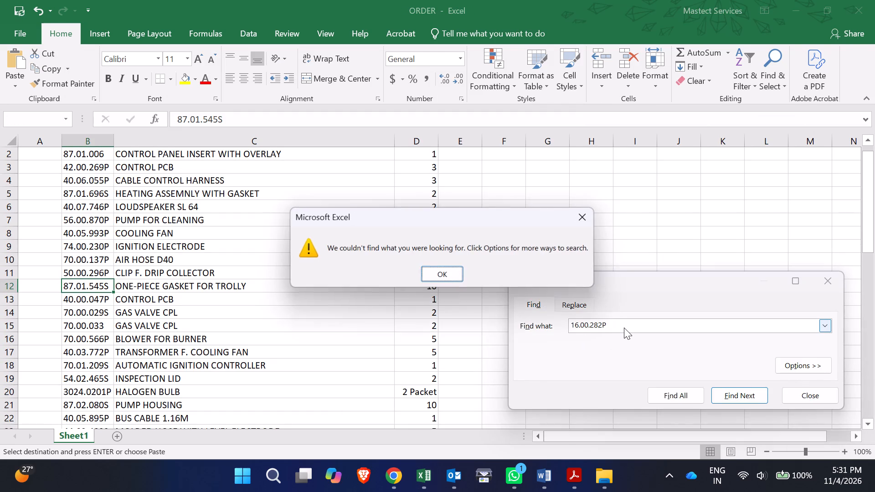
key("Return")
key("Return")
key("Return")
Copy the F3 cable control harness's part code 40.03.445P from the stock list and search for it in the ORDER workbook.
key("alt+Tab")
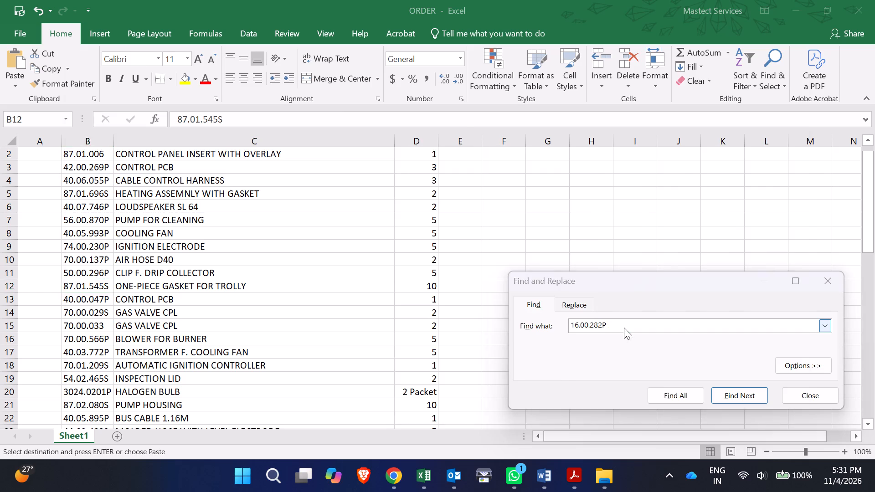
key("alt+Tab")
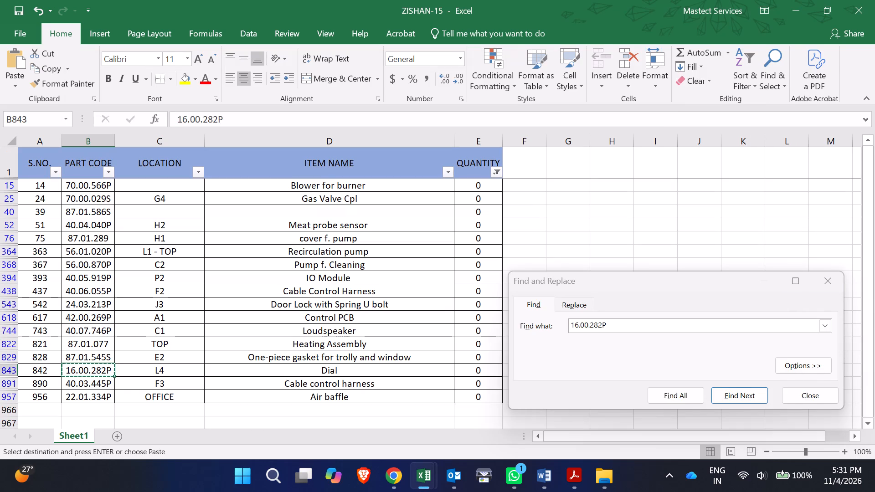
key("alt+Tab")
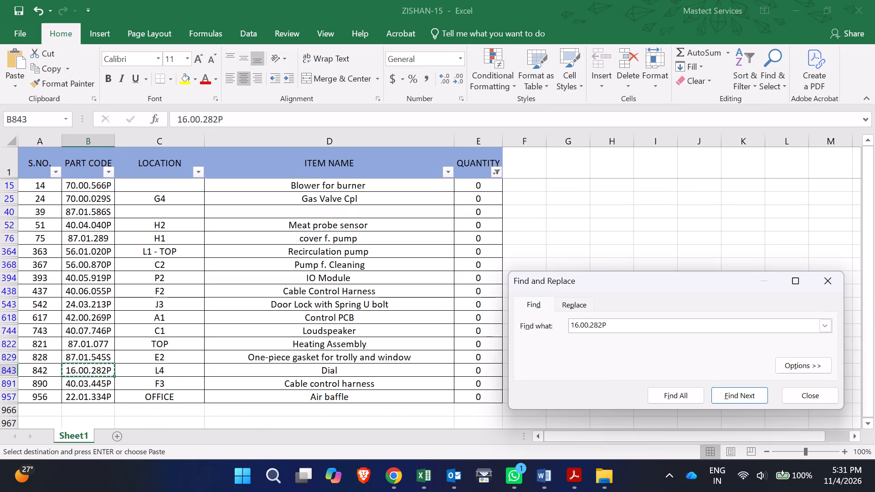
key("alt+Tab")
key("alt+Tab")
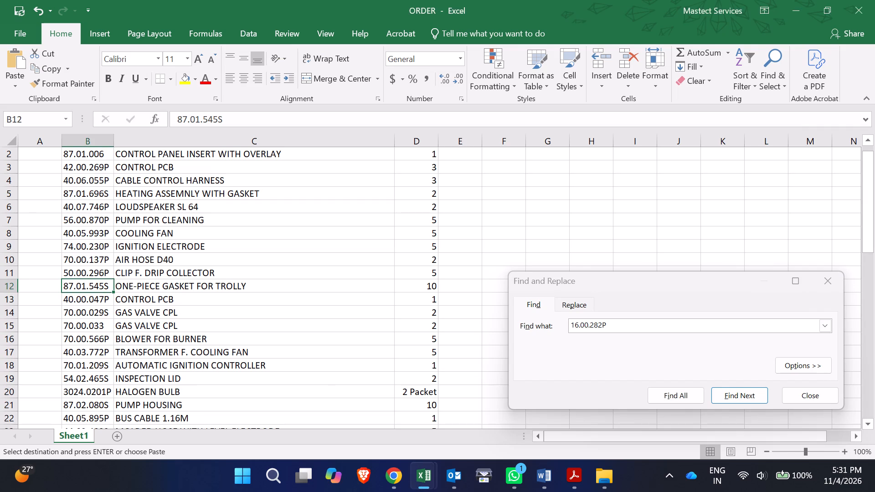
key("alt+Tab")
key("alt+Tab")
key("alt+Tab")
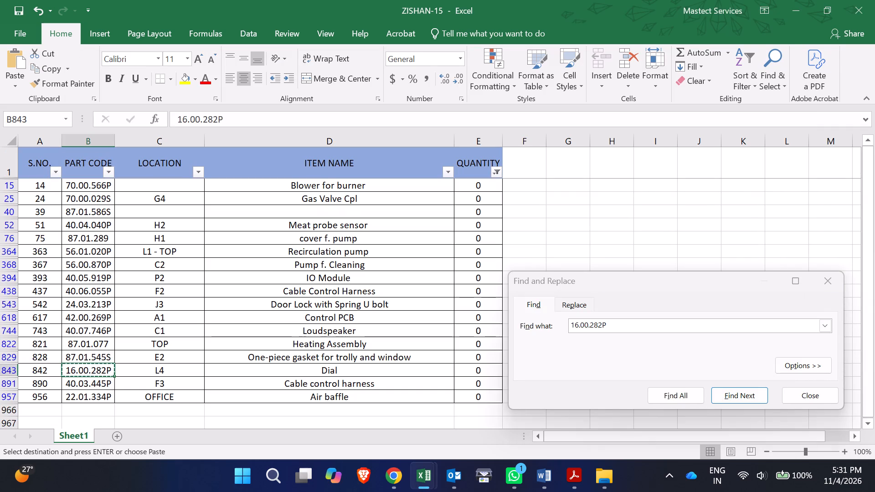
left_click(95, 385)
key("ctrl+c")
key("alt+Tab")
key("alt+Tab")
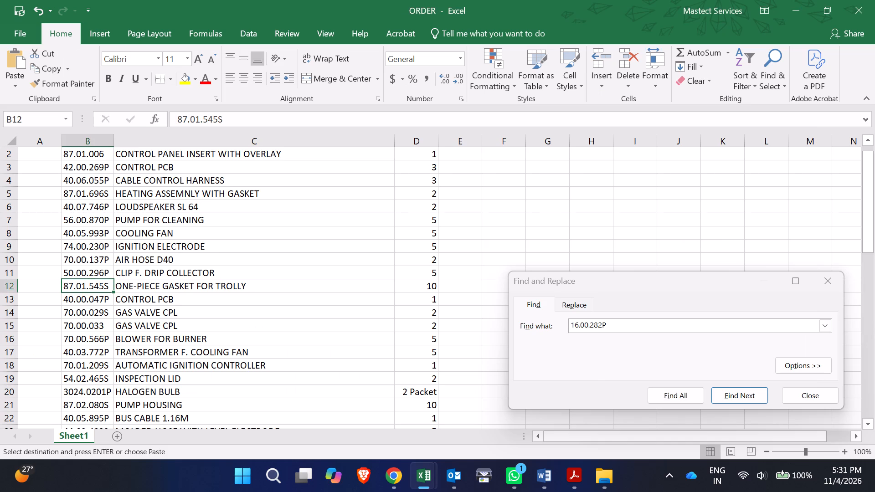
double_click(617, 324)
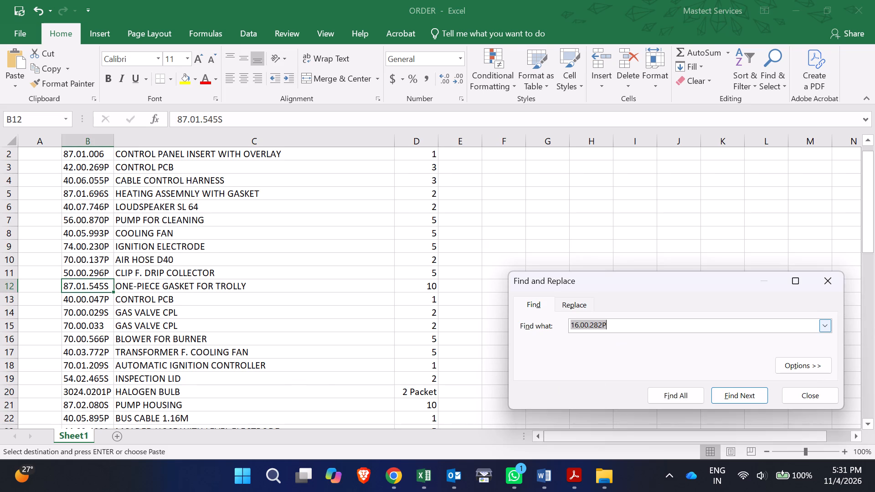
key("ctrl+v")
key("Return")
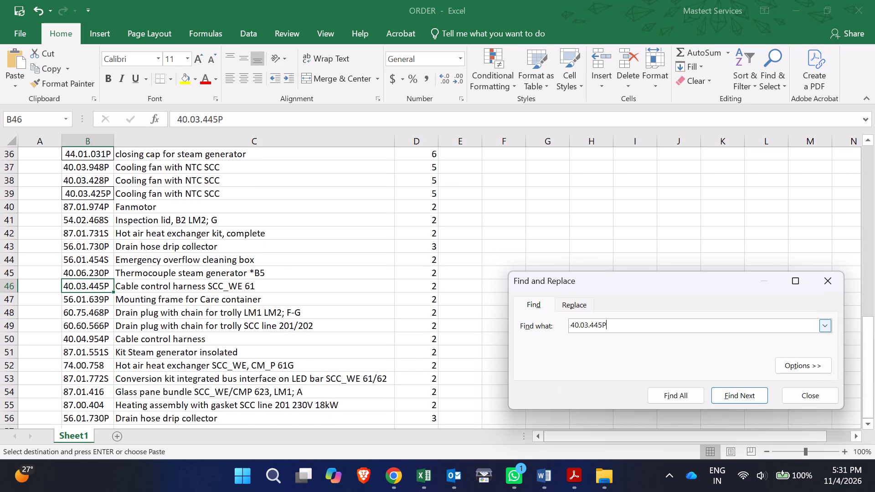
key("Return")
Copy the air baffle's part code 22.01.334P from the stock list, search for it in the ORDER workbook, and close the search.
key("alt+Tab")
key("alt+Tab")
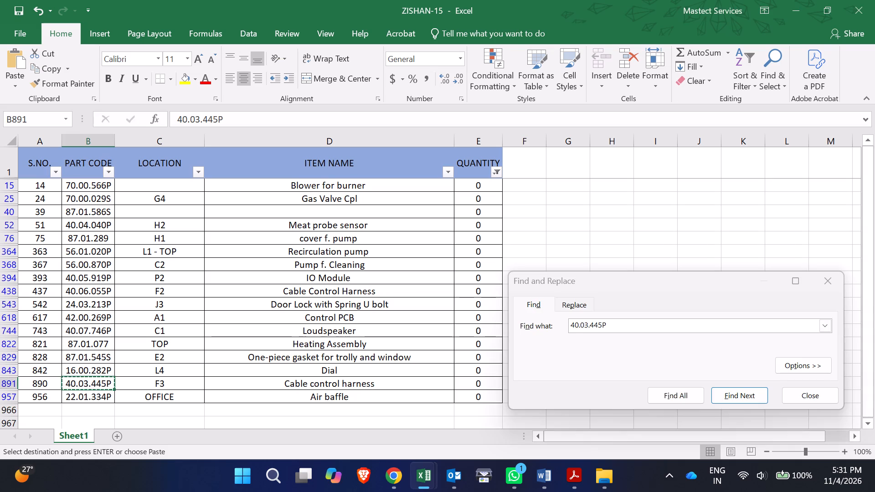
left_click(101, 396)
key("ctrl+c")
key("alt+Tab")
key("alt+Tab")
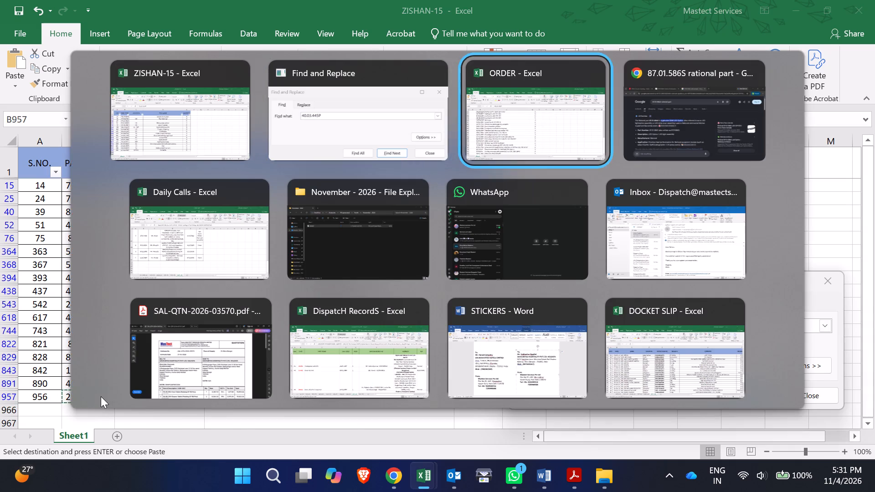
double_click(612, 327)
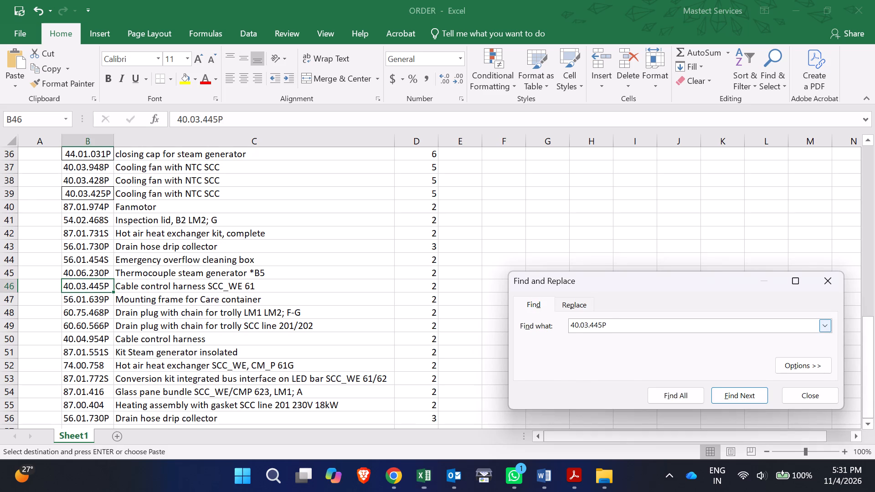
key("ctrl+v")
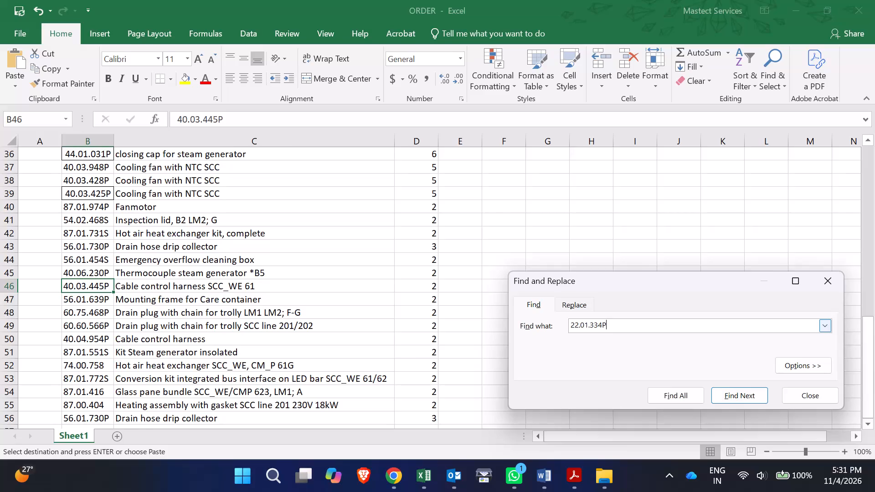
key("Return")
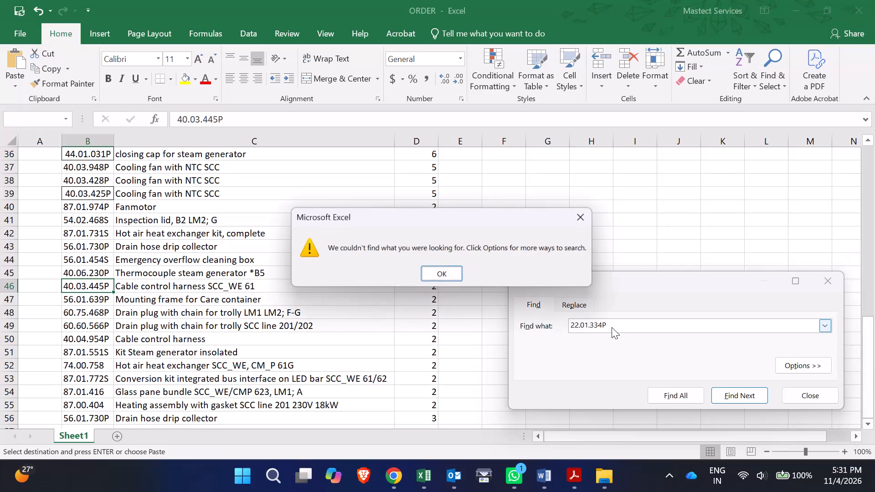
key("Return")
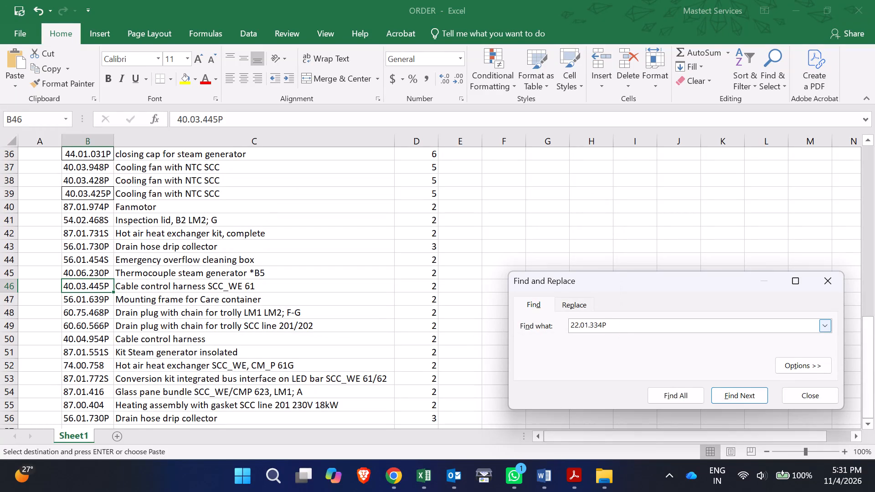
left_click(824, 276)
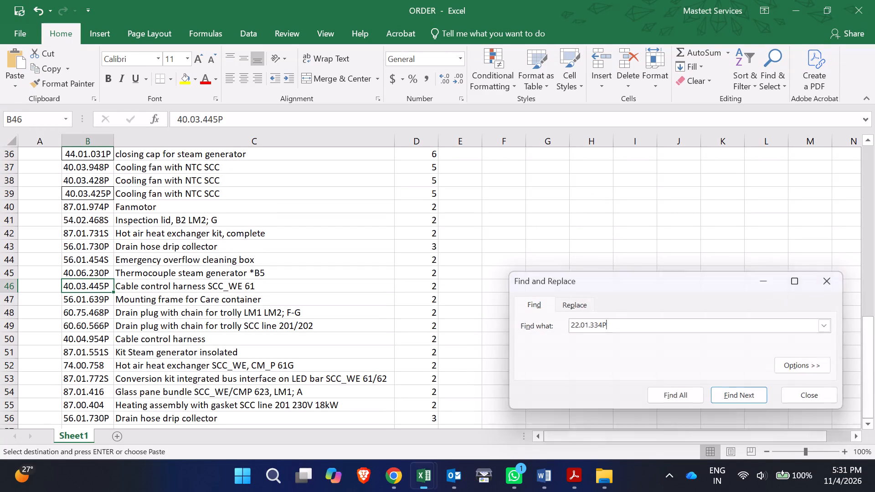
Save the ORDER workbook.
left_click(543, 293)
key("ctrl+s")
Remove the zero-quantity filter from the ZISHAN-15 stock list and save that workbook.
key("alt+Tab")
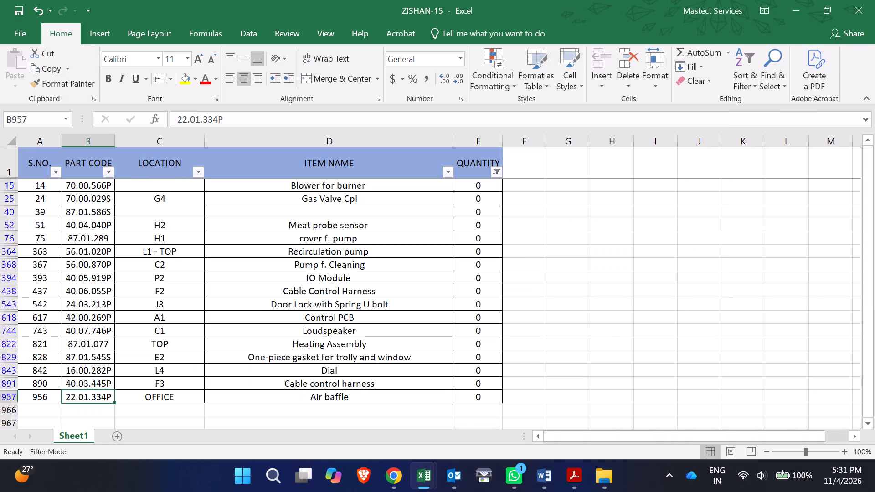
key("ctrl+s")
key("ctrl+s")
scroll(340, 279, "up", 3)
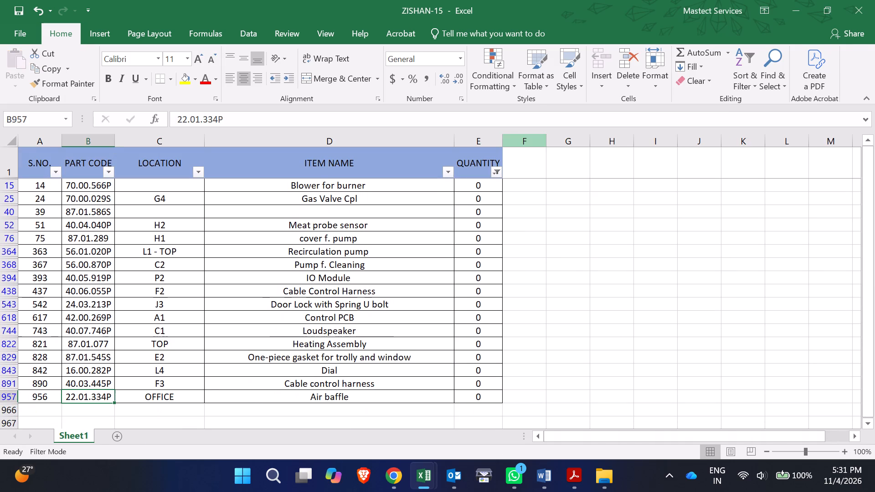
key("ctrl+shift+l")
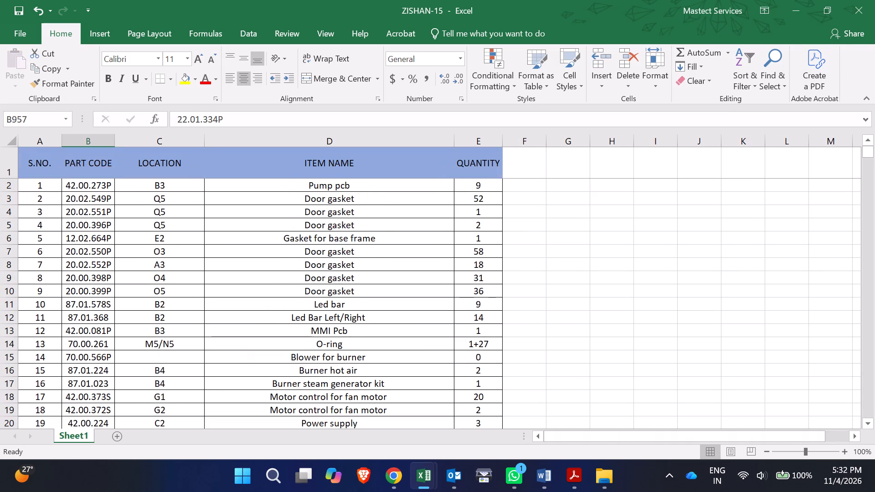
scroll(479, 208, "up", 10)
key("ctrl+s")
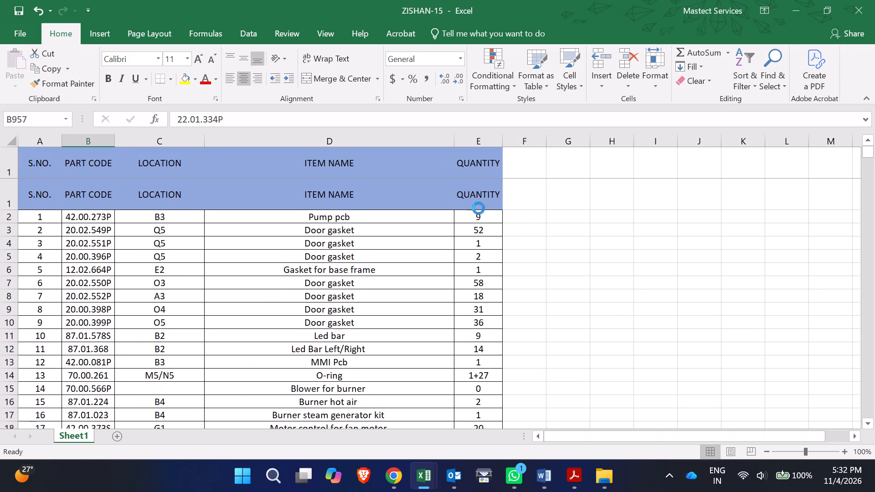
Save the ZISHAN-15 stock list workbook again.
key("ctrl+s")
Switch to the ORDER workbook and select the part code 50.00.296P of the clip F. drip collector.
key("alt+Tab")
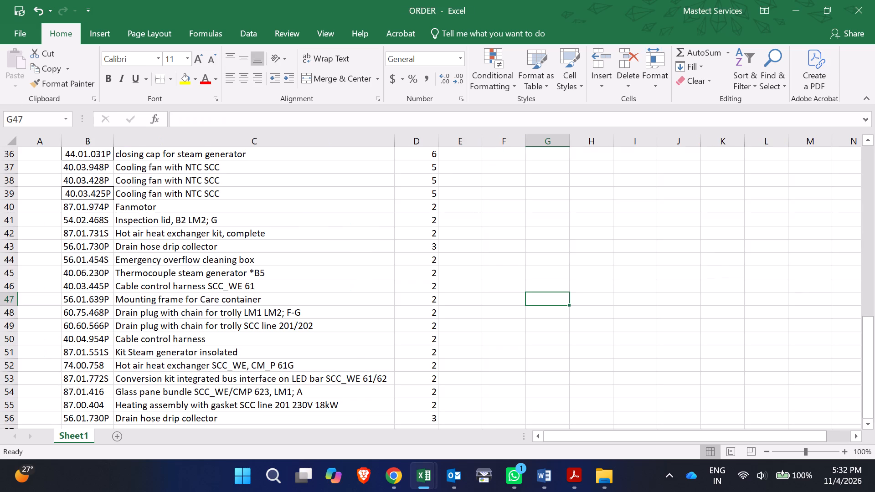
scroll(99, 283, "up", 7)
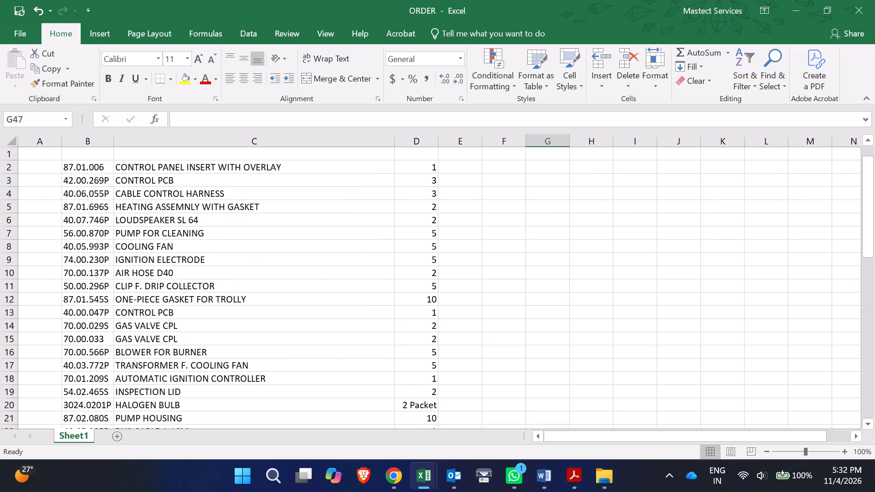
left_click(99, 283)
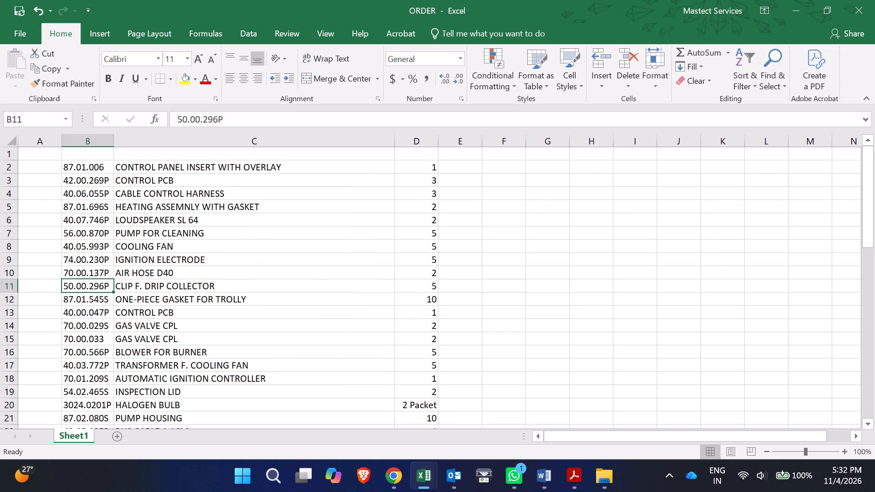
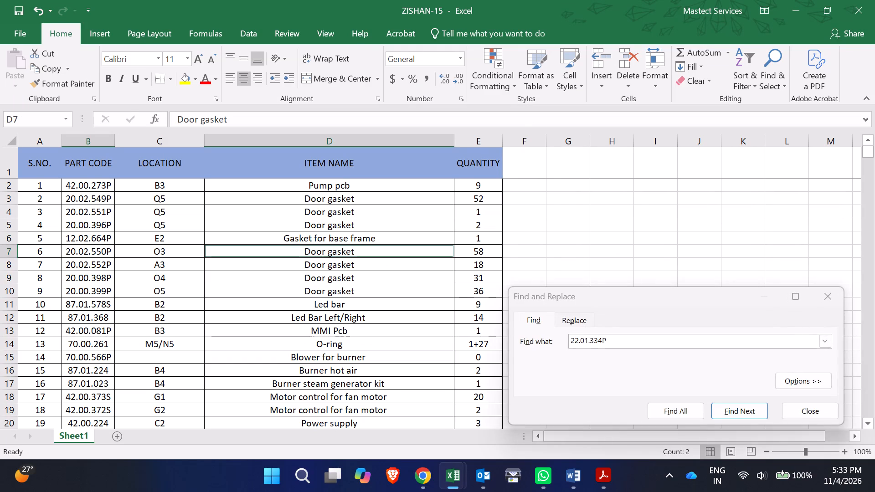
Clear the part code from the Find and Replace search, close the search, and save the ZISHAN-15 workbook.
left_click(236, 249)
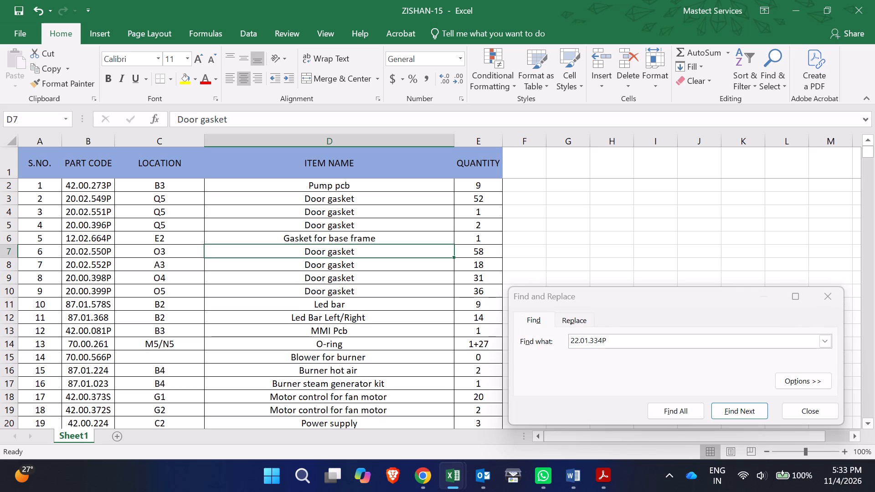
key("ctrl+s")
double_click(623, 340)
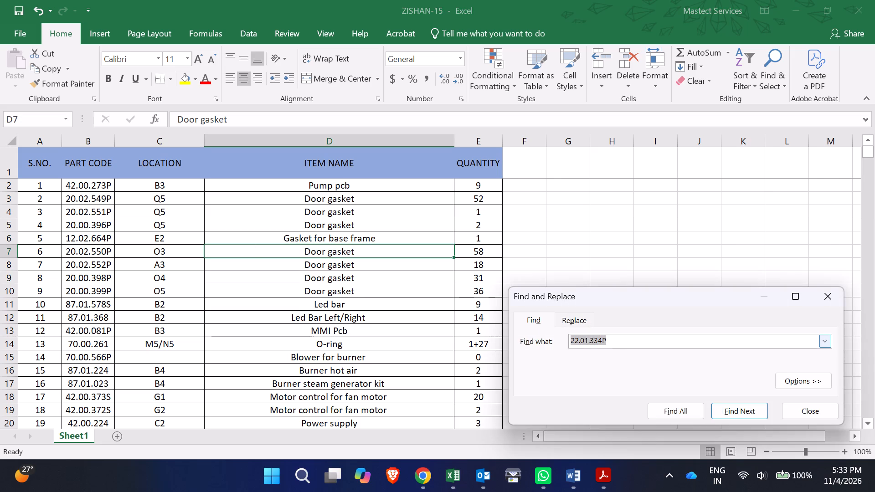
key("BackSpace")
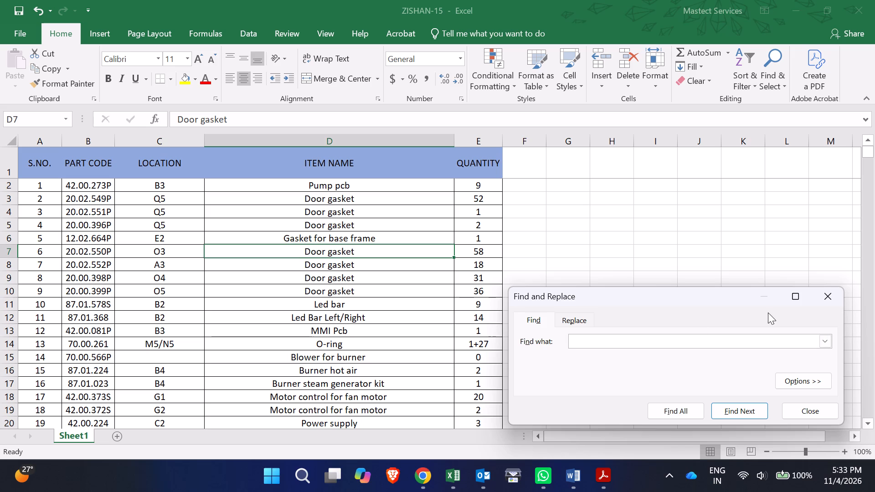
left_click(835, 294)
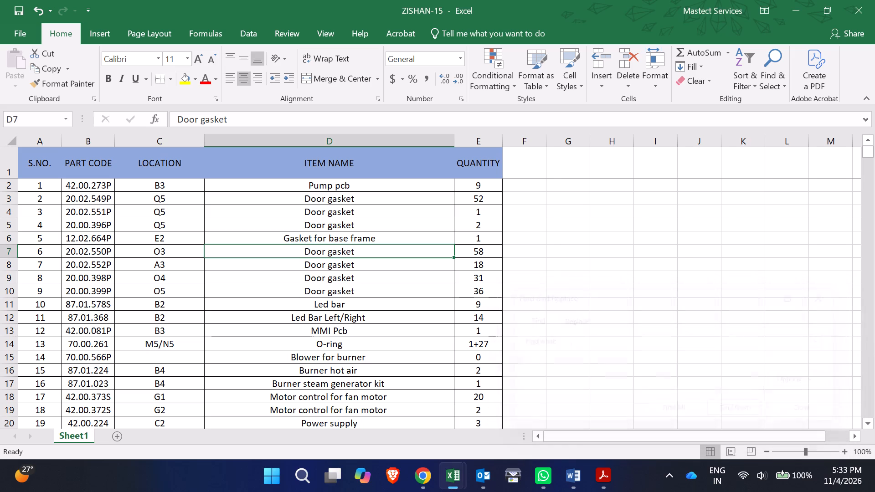
key("ctrl+s")
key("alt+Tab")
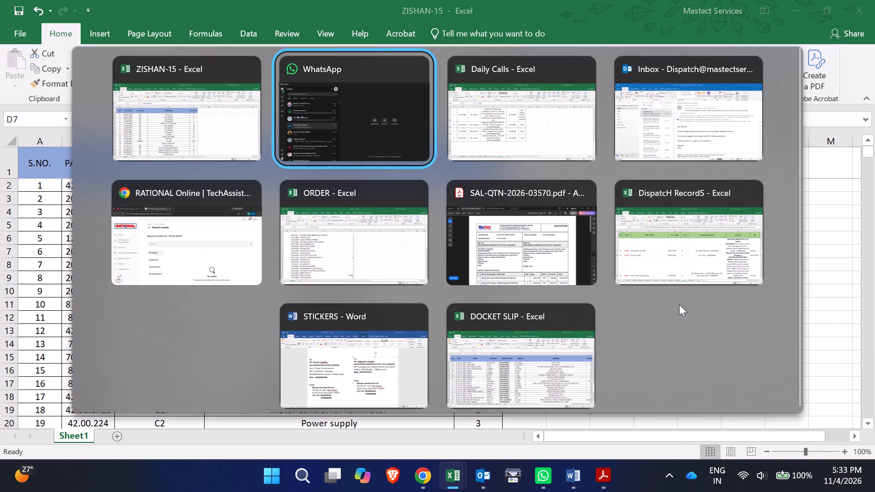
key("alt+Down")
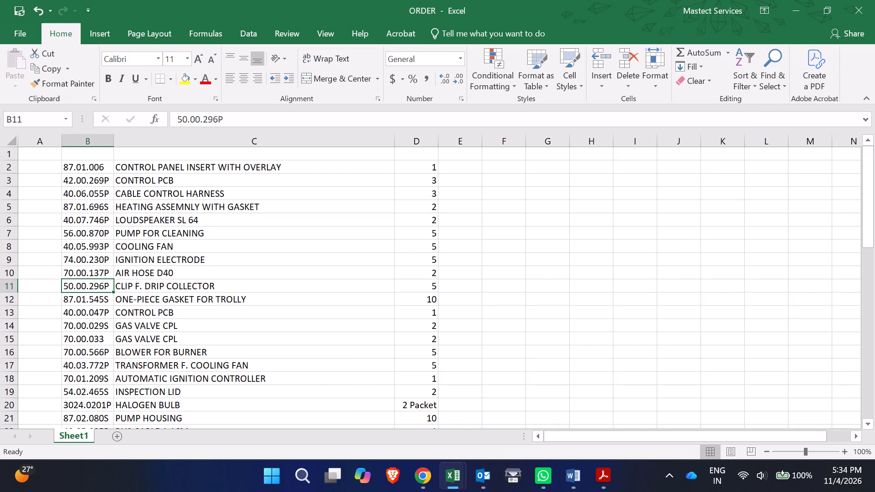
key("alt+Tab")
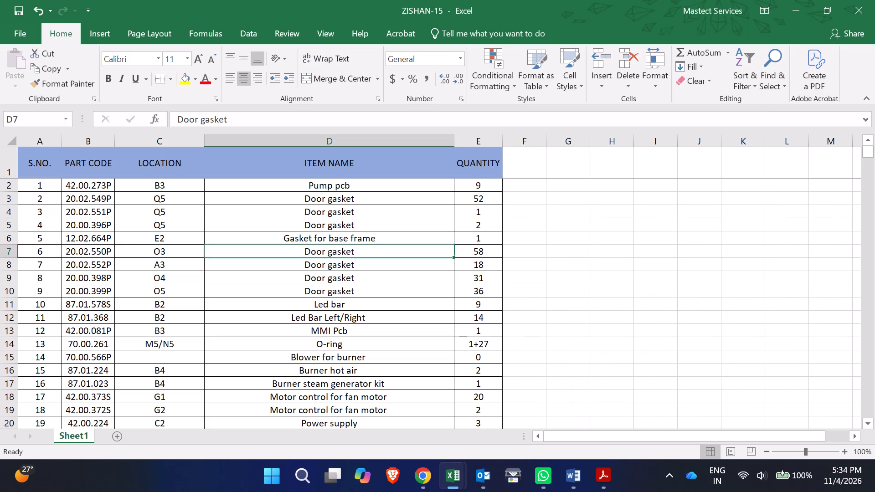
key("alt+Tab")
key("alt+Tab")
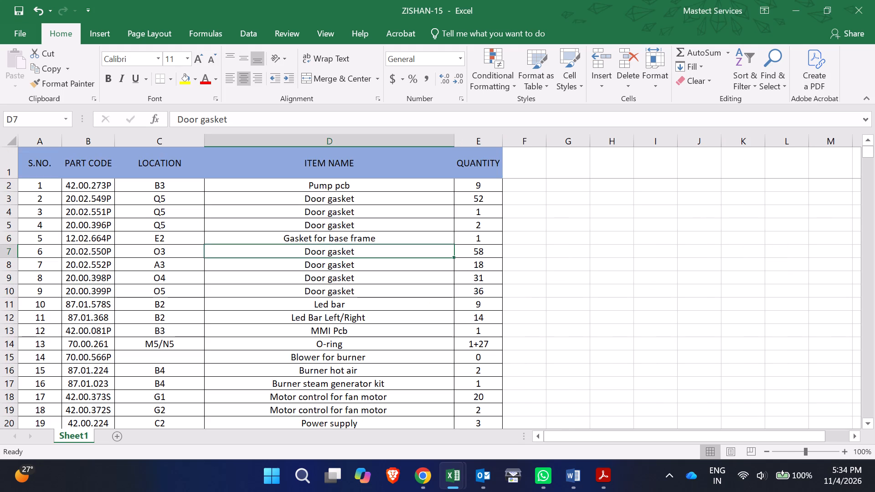
Search the ZISHAN-15 stock list for part code 70.01.749S.
key("ctrl+f")
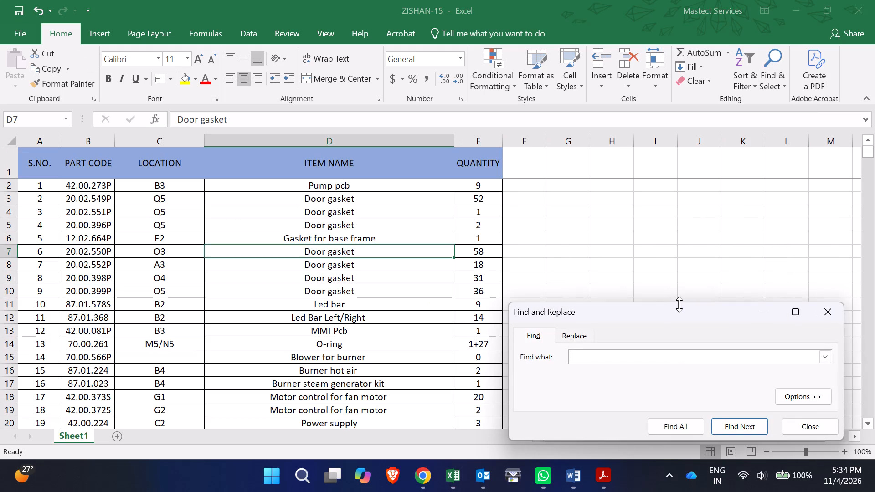
type("70.")
type("01.")
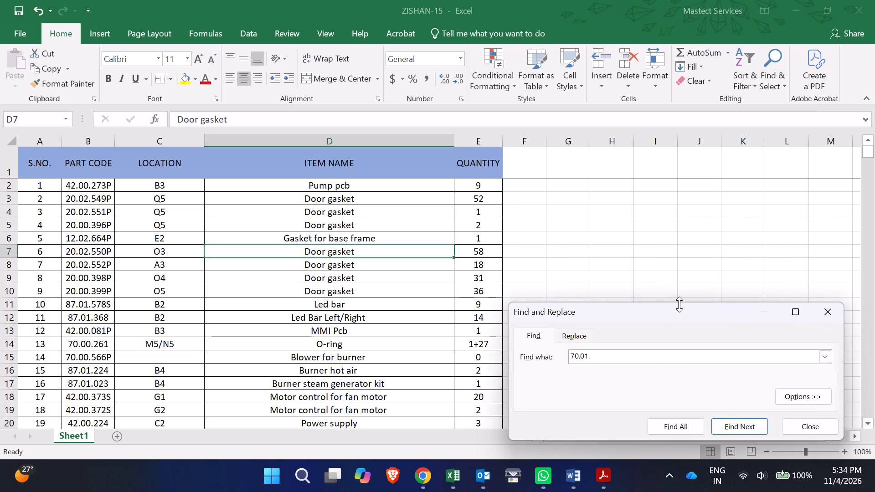
type("749S")
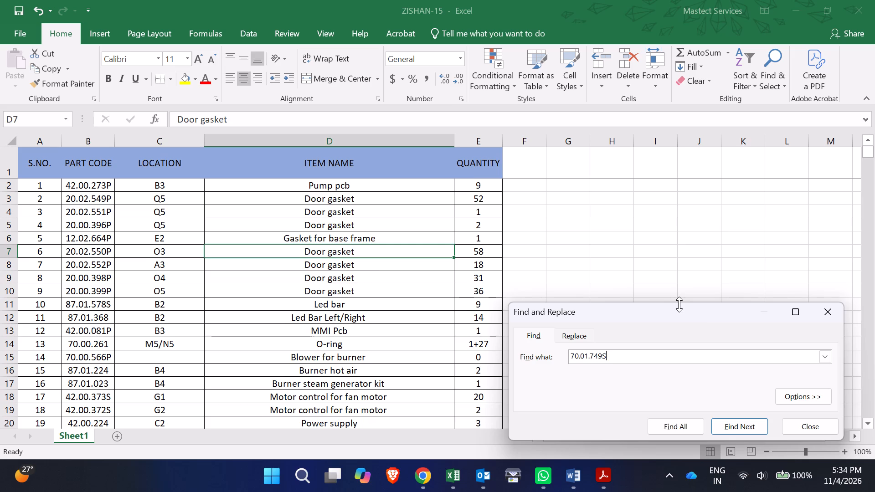
key("Return")
key("Return")
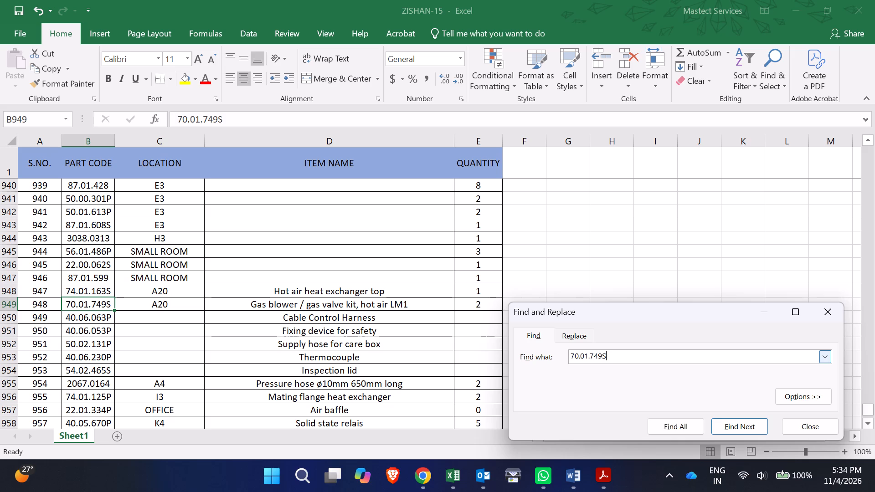
Search the ZISHAN-15 stock list for part code 70.01.750S.
double_click(658, 360)
key("BackSpace")
type("70.")
type("01.")
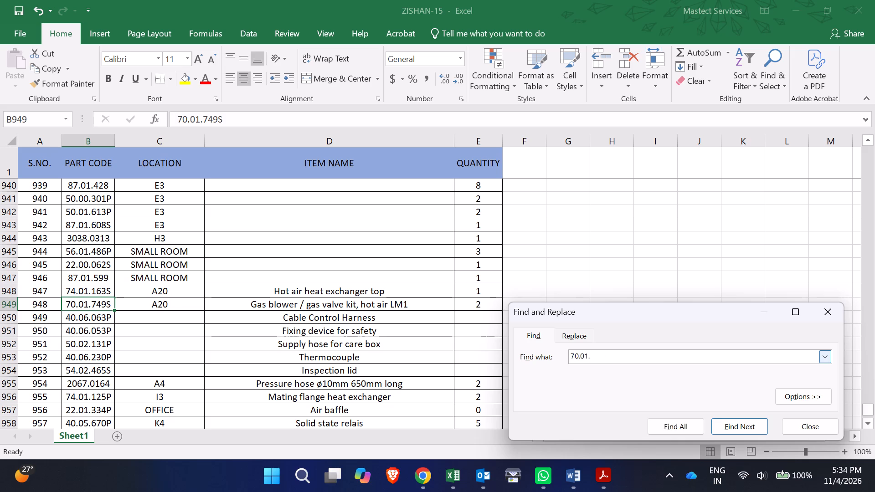
type("750")
key("shift+s")
key("Return")
key("Return")
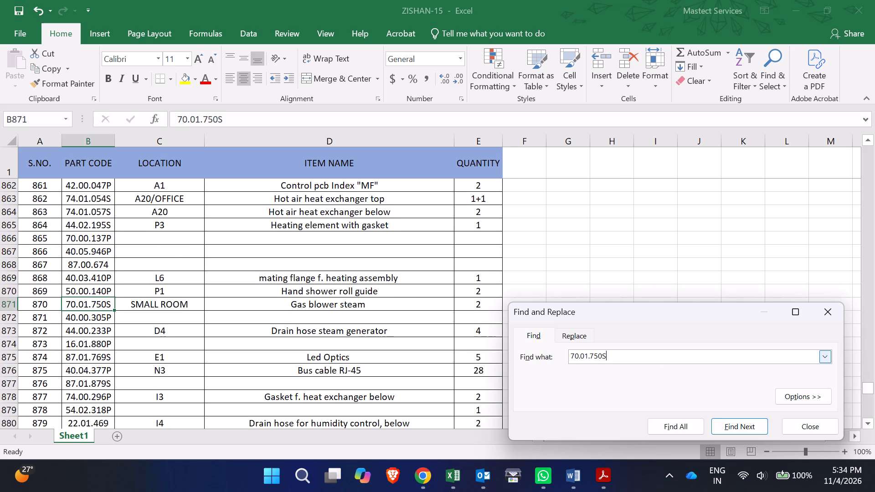
key("Return")
key("Return")
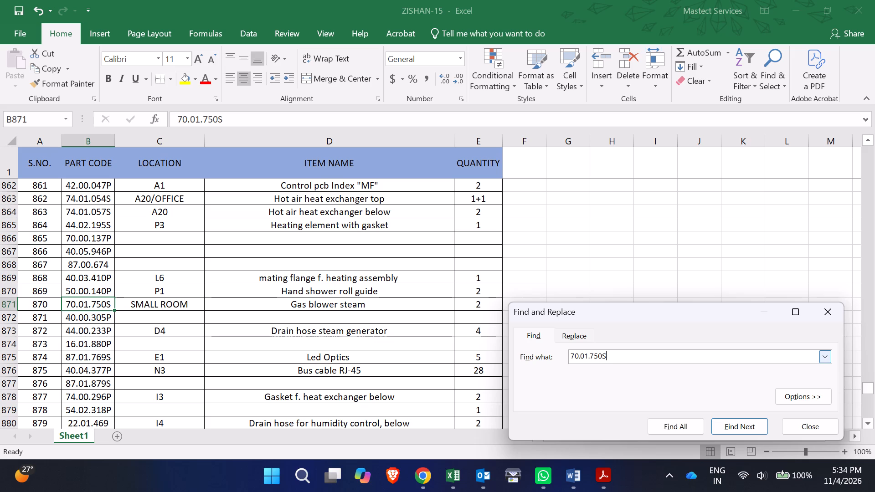
Clear the stock list's search term, switch to the ORDER workbook and search it for part code 40.06.063P.
double_click(754, 355)
key("BackSpace")
key("alt+Tab")
key("alt+Tab")
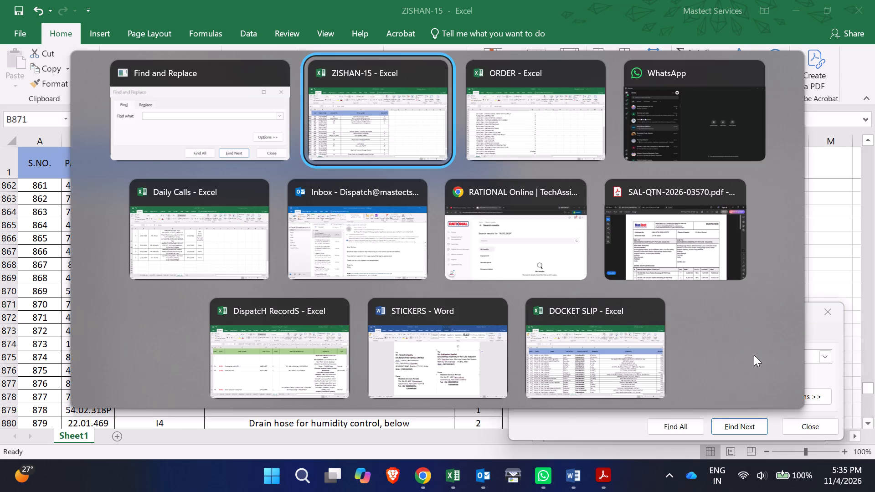
key("ctrl+f")
left_click(754, 355)
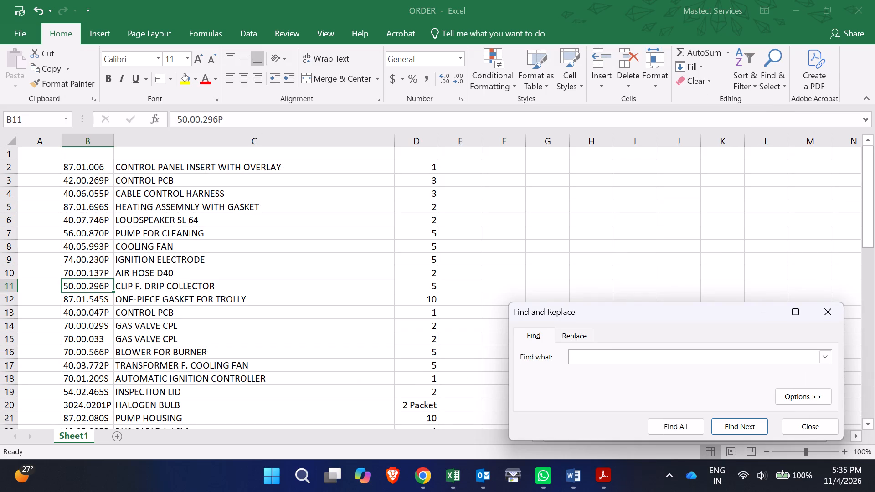
type("40.06.")
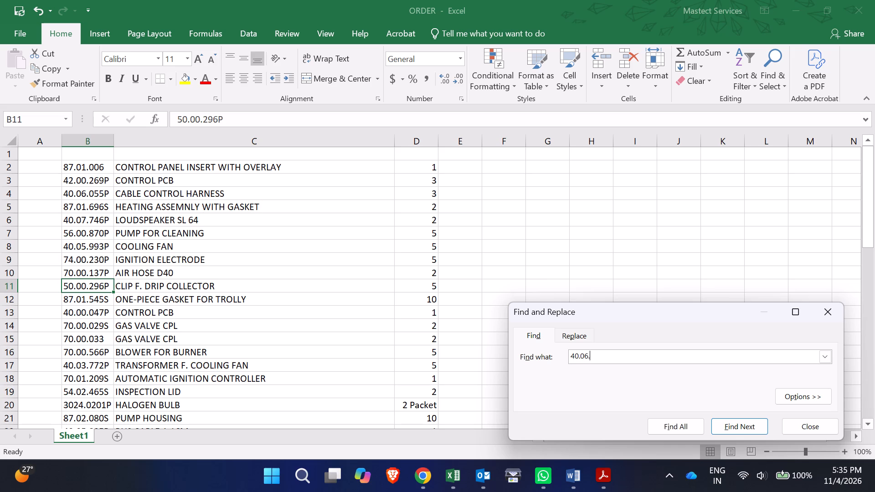
type("063P")
key("Return")
key("Return")
Search the ORDER workbook again using only the partial code 063P.
key("BackSpace")
key("BackSpace")
key("BackSpace")
key("BackSpace")
key("BackSpace")
key("BackSpace")
key("BackSpace")
key("BackSpace")
key("BackSpace")
key("BackSpace")
key("BackSpace")
key("BackSpace")
key("BackSpace")
key("BackSpace")
key("BackSpace")
key("BackSpace")
key("BackSpace")
type("063")
key("shift+p")
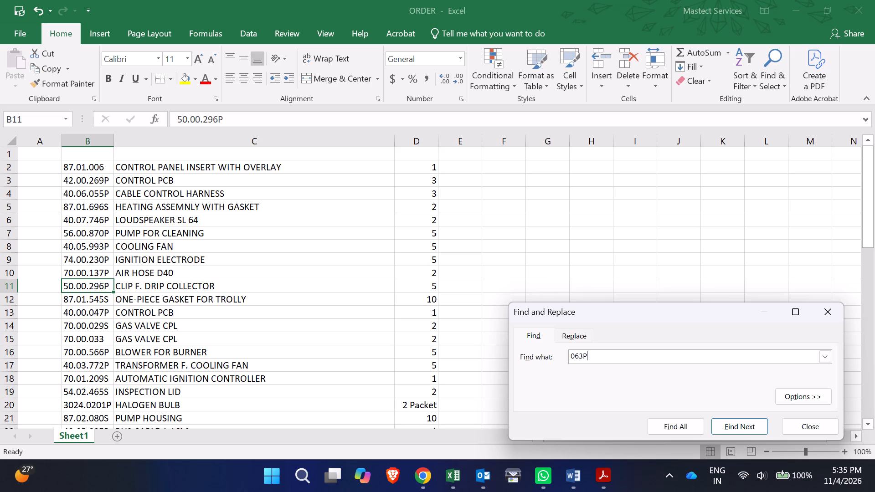
key("Return")
key("Return")
Save the ORDER workbook and close the search.
left_click(408, 321)
key("ctrl+s")
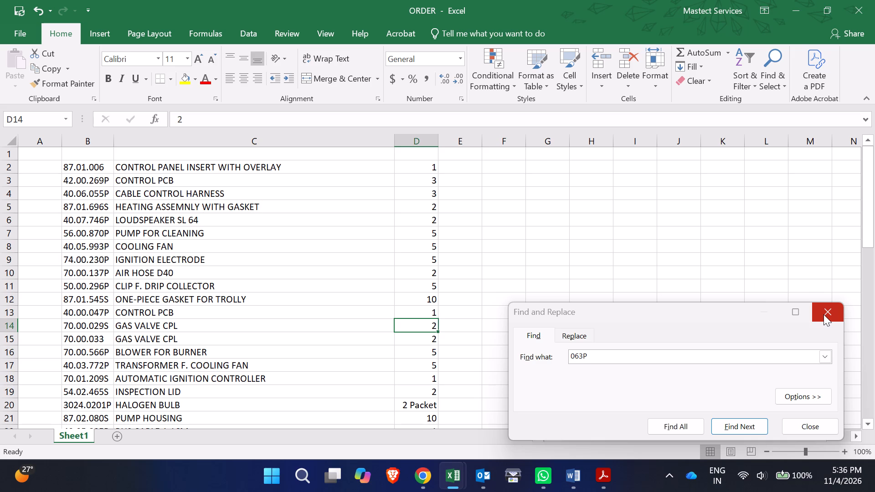
left_click(824, 314)
Reopen the search in the ORDER workbook and look for part code 70.01.209S.
key("ctrl+f")
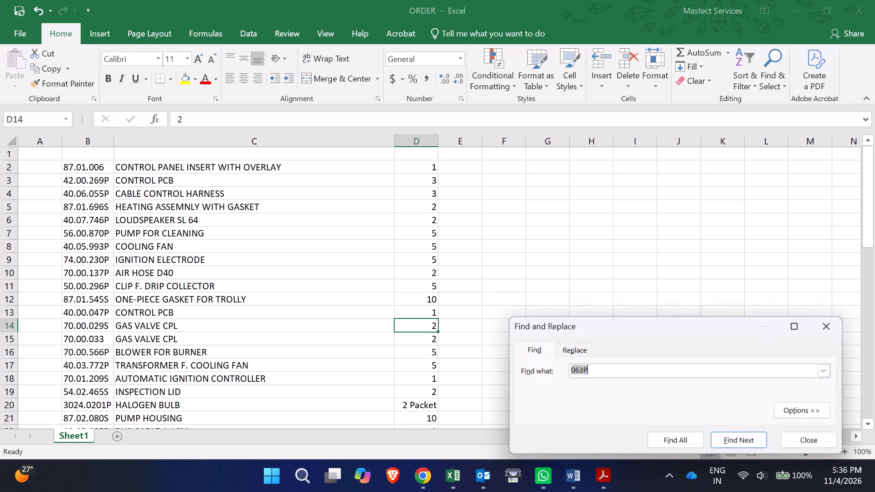
key("BackSpace")
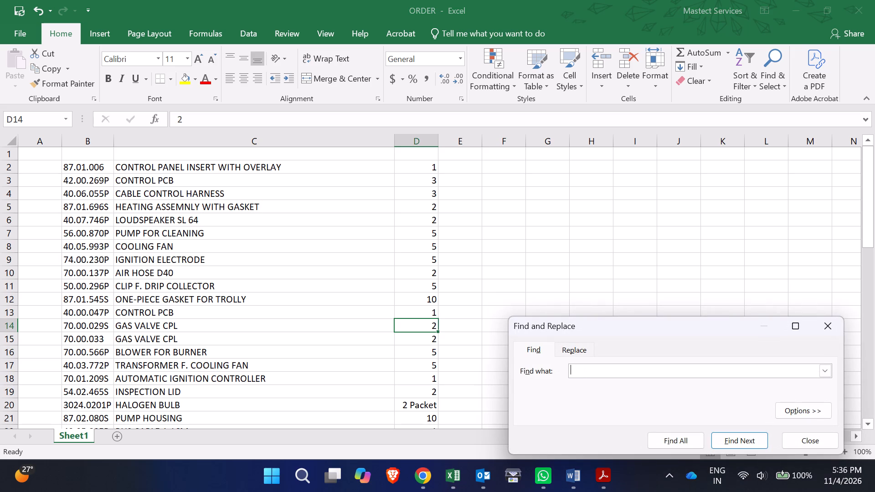
type("70.01.")
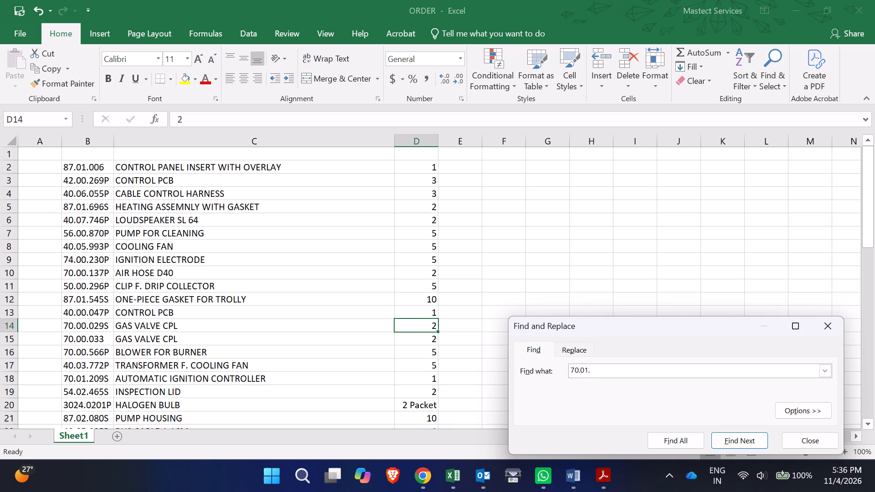
type("209")
key("shift+s")
key("Return")
key("Return")
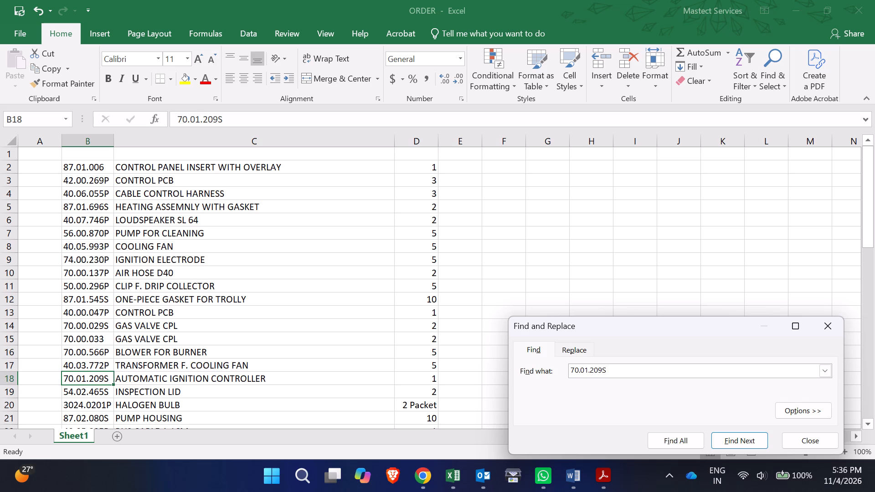
Search the ORDER workbook for part code 40.06.053P.
key("BackSpace")
key("BackSpace")
key("BackSpace")
key("BackSpace")
key("BackSpace")
key("BackSpace")
key("BackSpace")
key("BackSpace")
key("BackSpace")
key("BackSpace")
key("BackSpace")
key("BackSpace")
key("BackSpace")
key("BackSpace")
key("5")
key("BackSpace")
type("40.")
type("06.")
type("053")
key("shift+p")
key("Return")
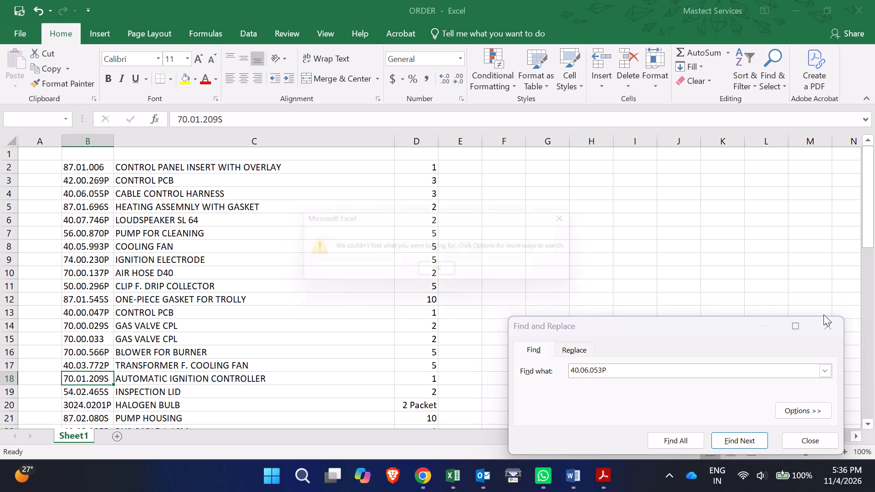
key("Return")
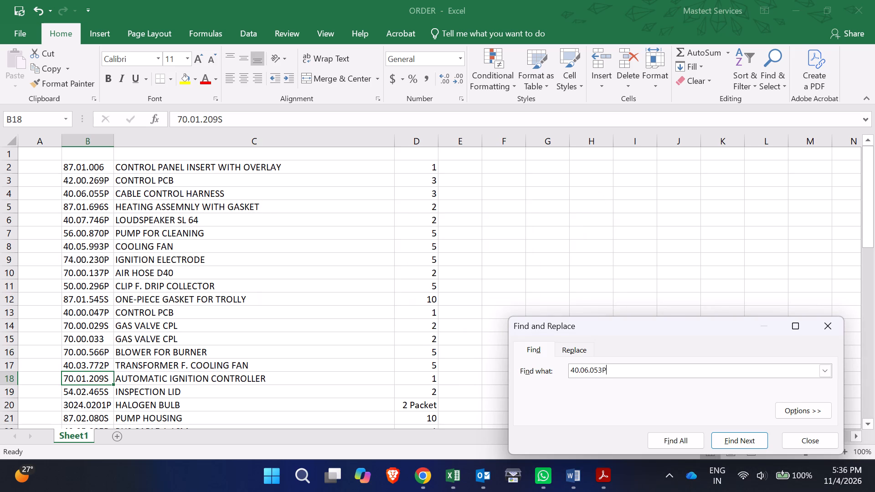
key("Return")
key("Return")
Search the ORDER workbook for part code 56.01.521P.
key("BackSpace")
key("BackSpace")
key("BackSpace")
key("BackSpace")
key("BackSpace")
key("BackSpace")
key("BackSpace")
key("BackSpace")
key("BackSpace")
key("BackSpace")
key("BackSpace")
key("BackSpace")
key("BackSpace")
key("BackSpace")
key("BackSpace")
key("BackSpace")
key("BackSpace")
key("BackSpace")
key("BackSpace")
key("BackSpace")
type("56.01")
type(".521")
key("shift+p")
key("Return")
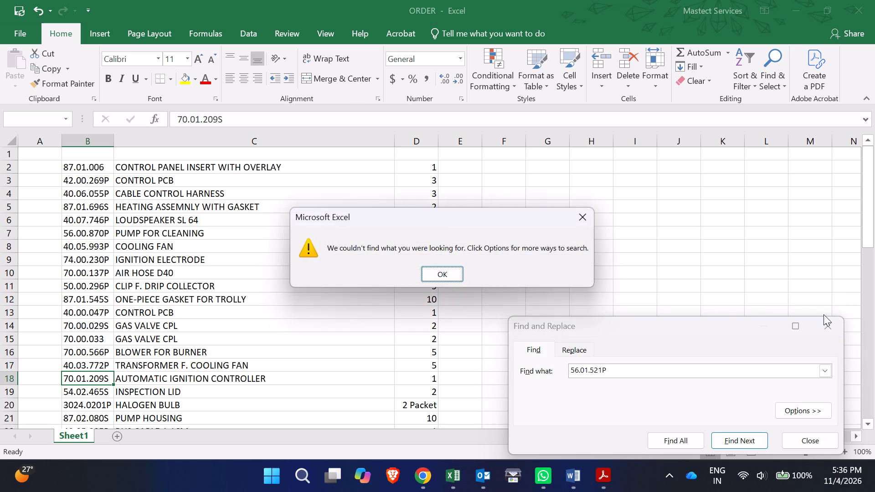
key("Return")
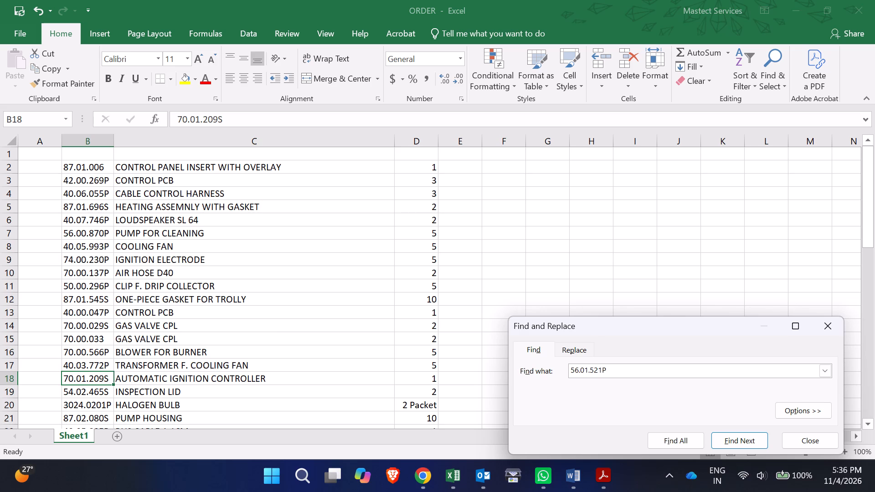
Search the ORDER workbook for part code 50.02.131P.
key("BackSpace")
key("BackSpace")
key("BackSpace")
key("BackSpace")
key("BackSpace")
key("BackSpace")
key("BackSpace")
key("BackSpace")
key("BackSpace")
key("BackSpace")
key("BackSpace")
key("BackSpace")
key("BackSpace")
key("BackSpace")
key("BackSpace")
key("BackSpace")
key("BackSpace")
key("BackSpace")
key("BackSpace")
key("BackSpace")
type("50.0")
type("2.")
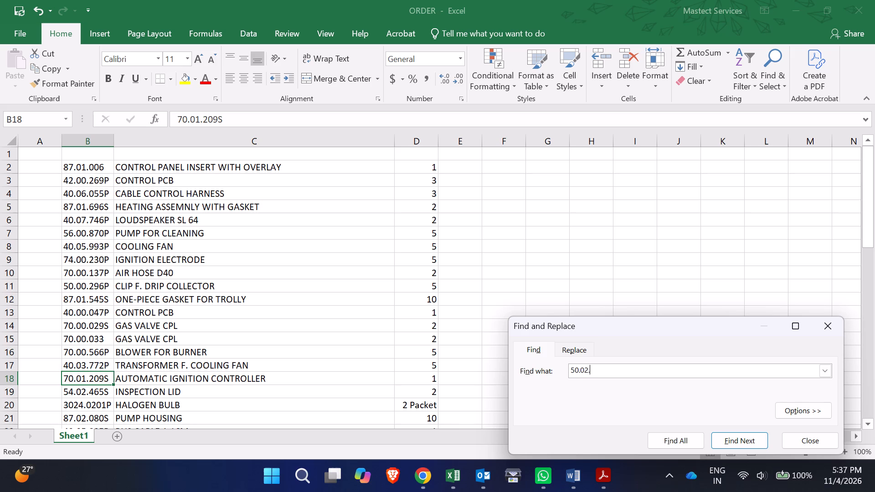
type("131P")
key("Return")
key("Return")
Search the ORDER workbook for part code 42.00.273P.
key("BackSpace")
key("BackSpace")
key("BackSpace")
key("BackSpace")
key("BackSpace")
key("BackSpace")
key("BackSpace")
key("BackSpace")
key("BackSpace")
key("BackSpace")
key("BackSpace")
key("BackSpace")
key("BackSpace")
key("BackSpace")
key("BackSpace")
key("BackSpace")
key("BackSpace")
key("BackSpace")
key("BackSpace")
key("BackSpace")
type("42.00.")
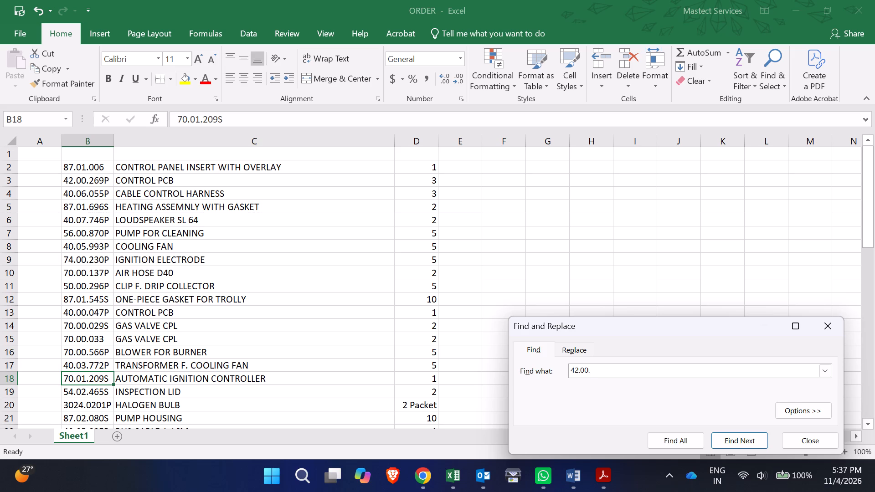
type("273")
key("shift+p")
key("Return")
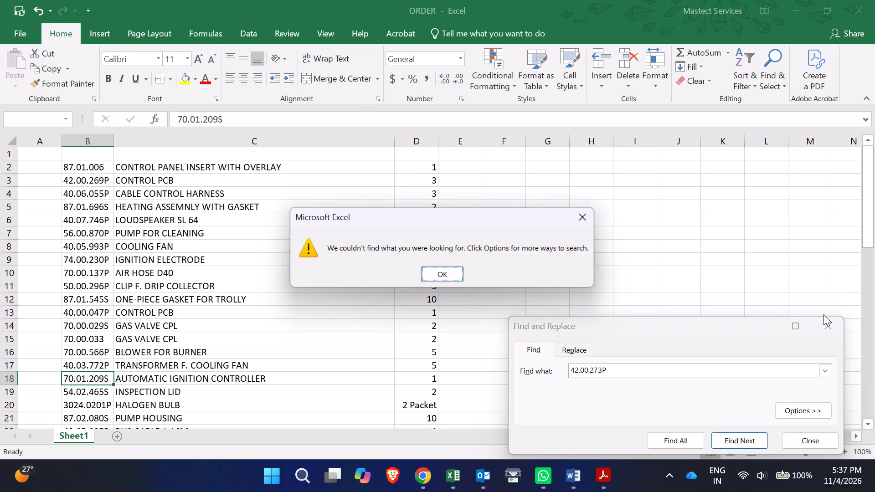
key("Return")
key("Return")
key("Return")
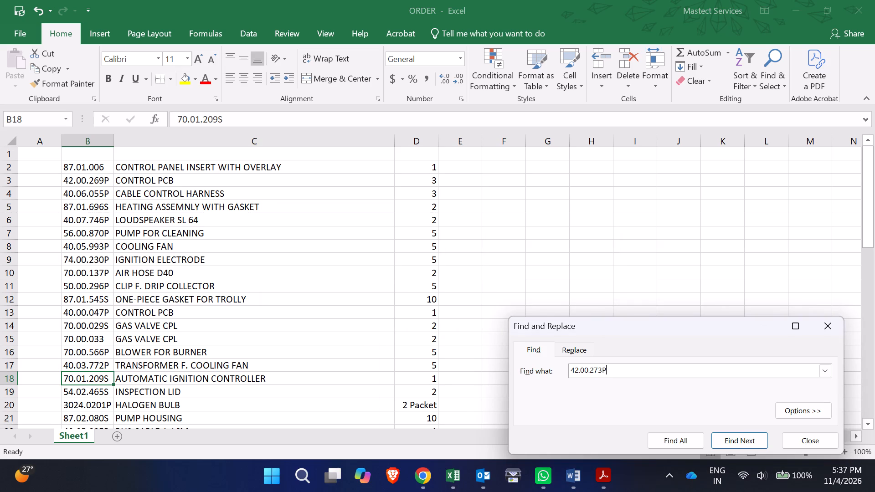
Search the ORDER workbook for part code 40.06.230P.
key("BackSpace")
key("BackSpace")
key("BackSpace")
key("BackSpace")
key("BackSpace")
key("BackSpace")
key("BackSpace")
key("BackSpace")
key("BackSpace")
key("BackSpace")
key("BackSpace")
key("BackSpace")
key("BackSpace")
key("BackSpace")
key("BackSpace")
key("BackSpace")
key("BackSpace")
key("BackSpace")
key("BackSpace")
key("BackSpace")
type("40.0")
type("6.")
type("23")
key("p")
key("BackSpace")
type("0P")
key("Return")
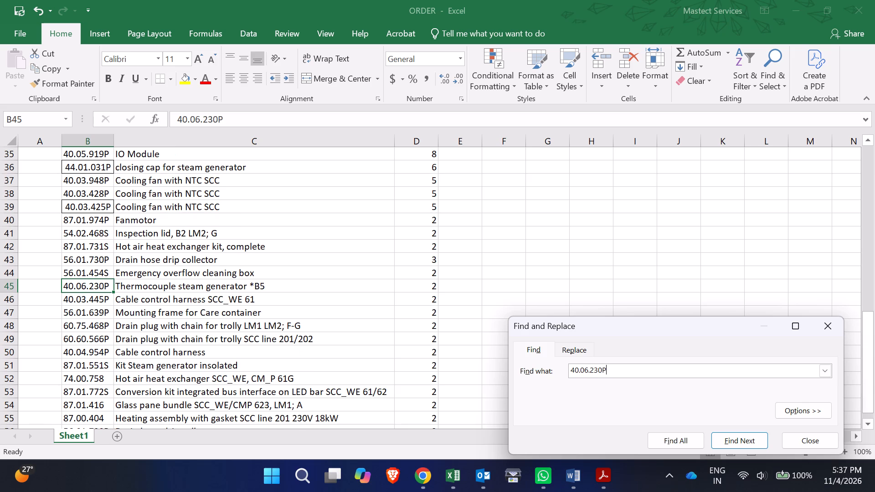
key("Return")
key("Return")
Search the ORDER workbook for part code 54.02.465S.
key("BackSpace")
key("BackSpace")
key("BackSpace")
key("BackSpace")
key("BackSpace")
key("BackSpace")
key("BackSpace")
key("BackSpace")
key("BackSpace")
key("BackSpace")
key("BackSpace")
key("BackSpace")
key("BackSpace")
type("54.")
type("02.")
type("465")
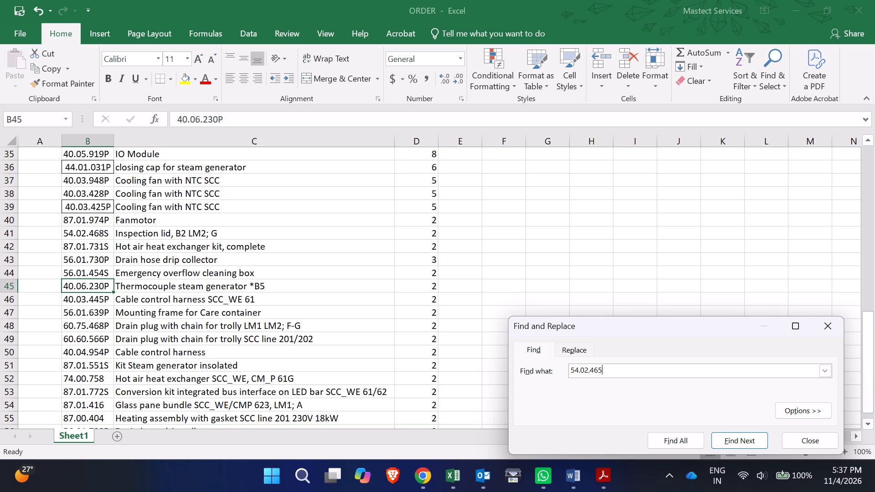
key("shift+s")
key("Return")
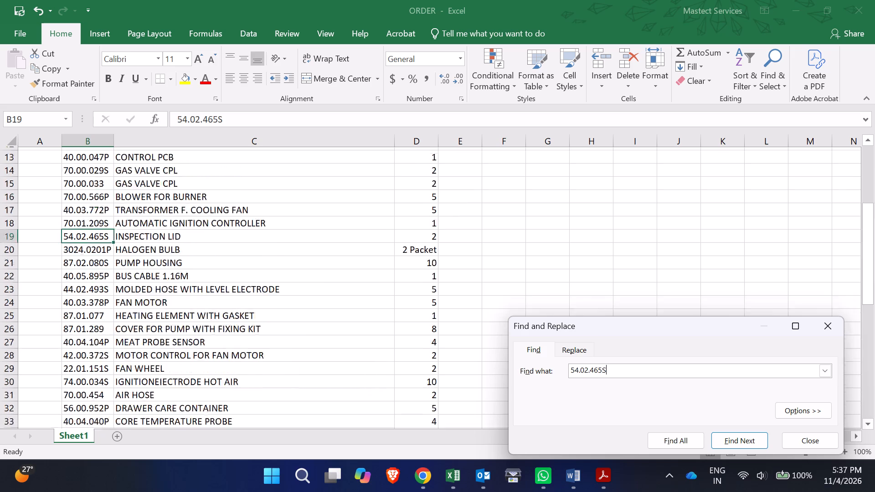
key("Return")
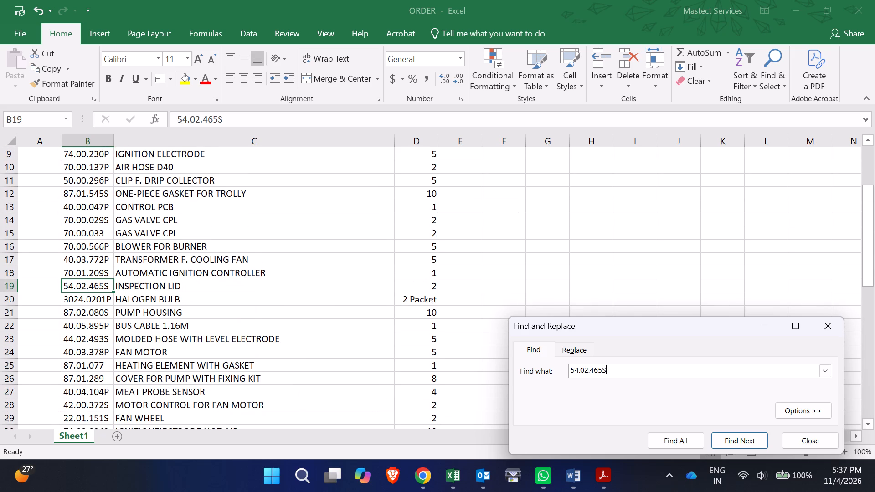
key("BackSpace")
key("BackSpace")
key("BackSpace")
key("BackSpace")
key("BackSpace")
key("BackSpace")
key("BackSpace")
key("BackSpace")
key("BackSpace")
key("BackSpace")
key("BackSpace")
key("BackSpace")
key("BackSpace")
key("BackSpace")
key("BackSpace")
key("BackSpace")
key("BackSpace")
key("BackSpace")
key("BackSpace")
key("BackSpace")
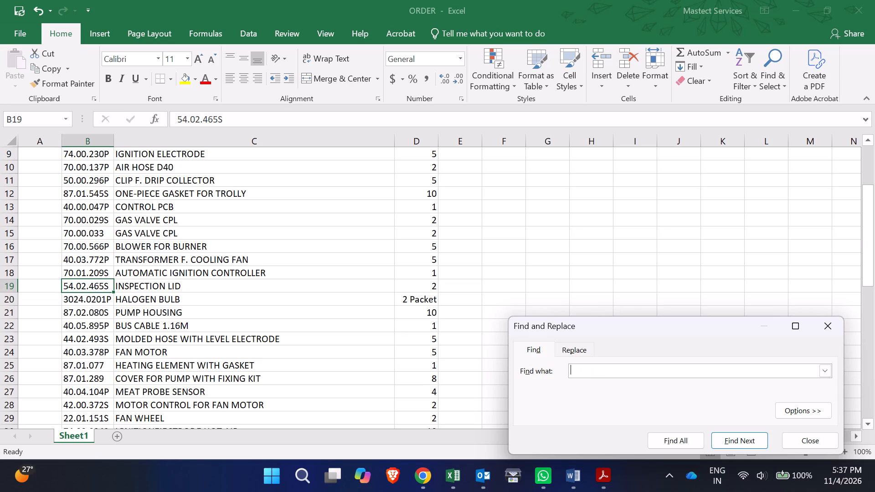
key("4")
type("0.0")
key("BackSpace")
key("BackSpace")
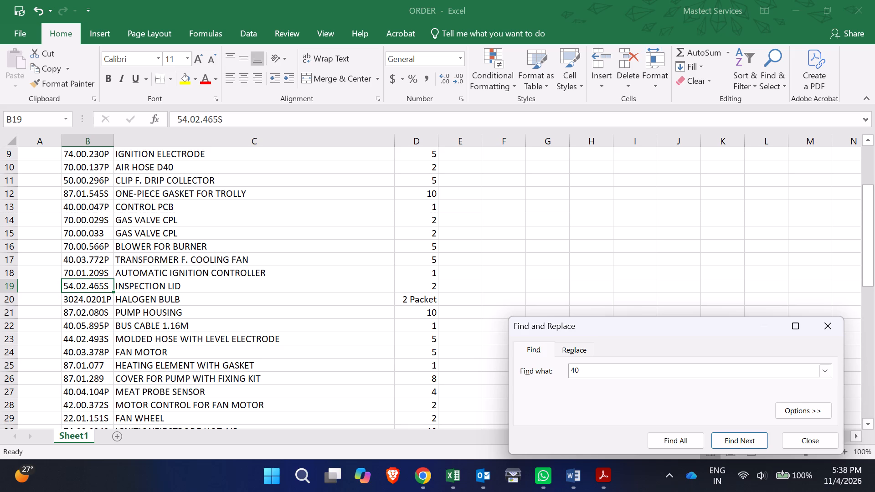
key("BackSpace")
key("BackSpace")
Close the search and save the ORDER workbook.
left_click(837, 277)
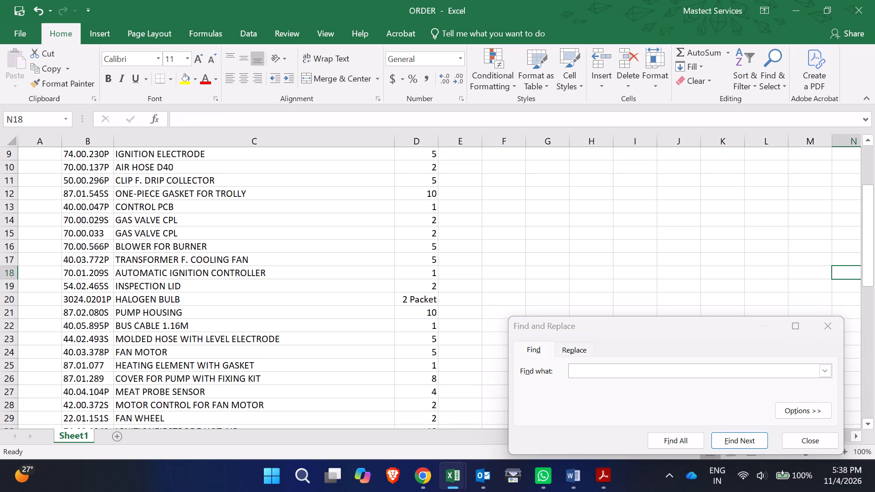
left_click(833, 327)
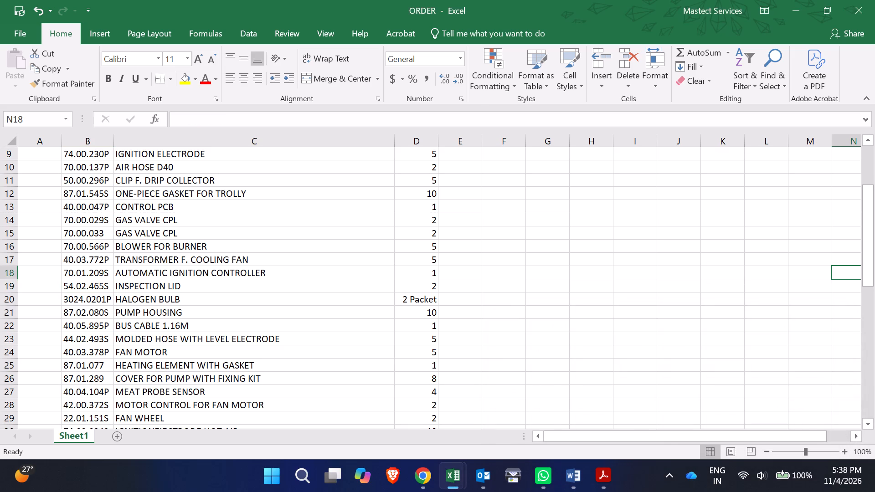
key("ctrl+s")
key("ctrl+s")
Switch to the ZISHAN-15 workbook, save it and return to the ORDER workbook.
key("alt+Tab")
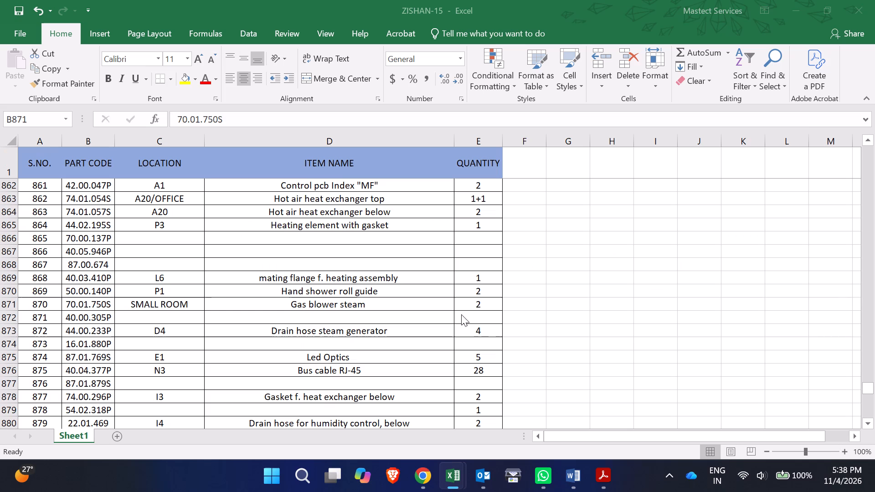
key("ctrl+s")
key("ctrl+s")
key("alt+Tab")
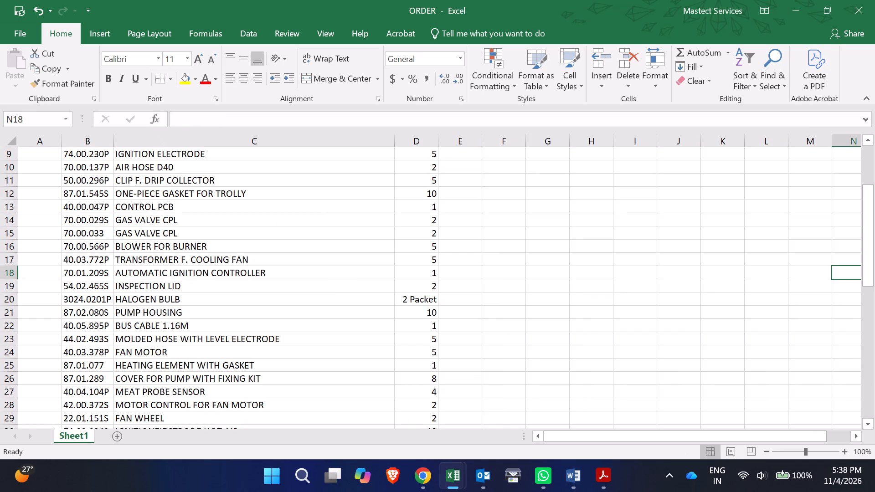
In File Explorer, open the PARTS ORDER workbook from the Mastect Services folder Acoounts > PO generated > South > November - 2026.
key("super+e")
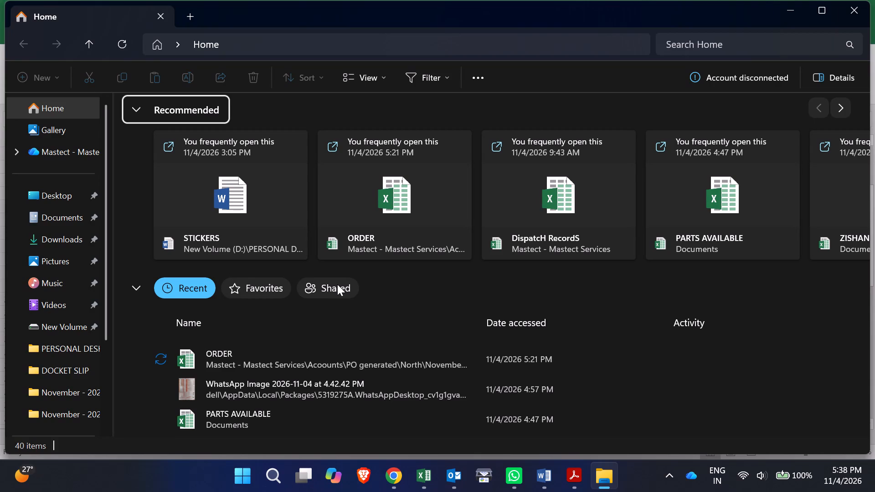
left_click(58, 154)
scroll(214, 172, "up", 3)
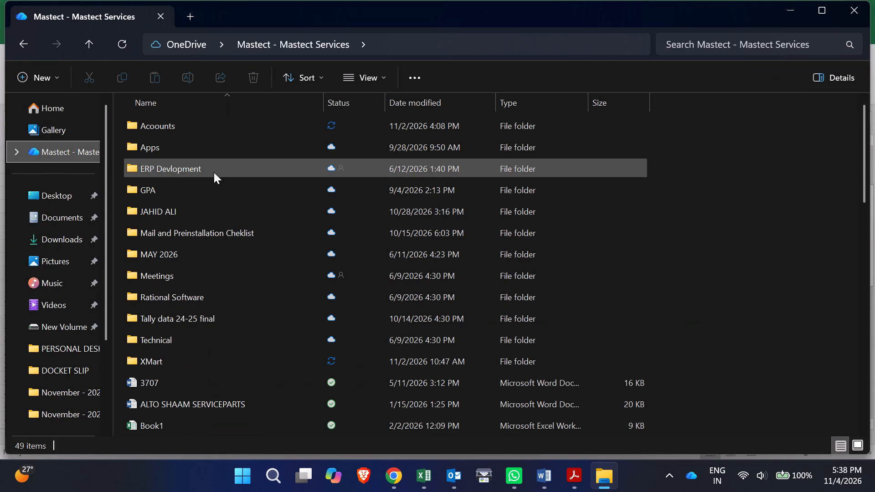
double_click(214, 126)
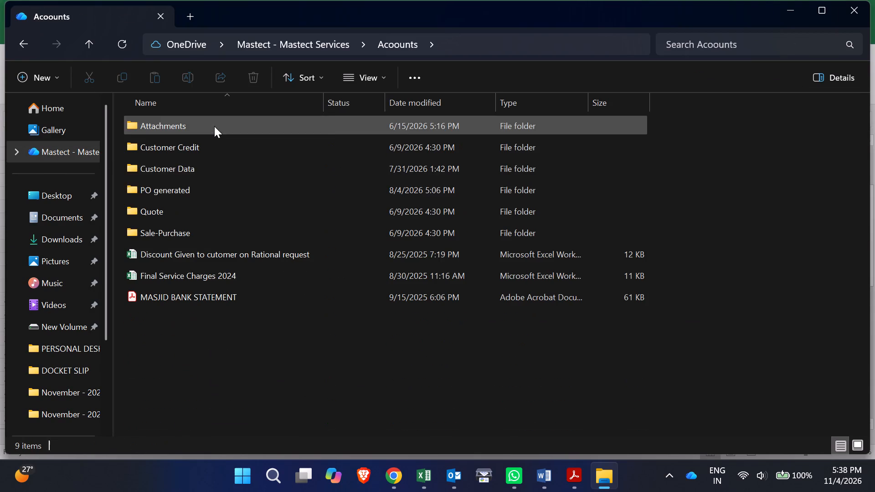
double_click(217, 186)
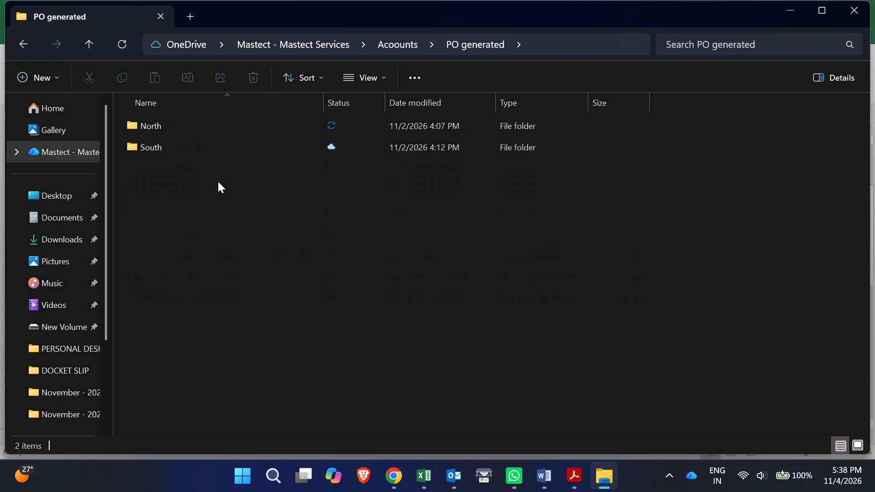
double_click(218, 149)
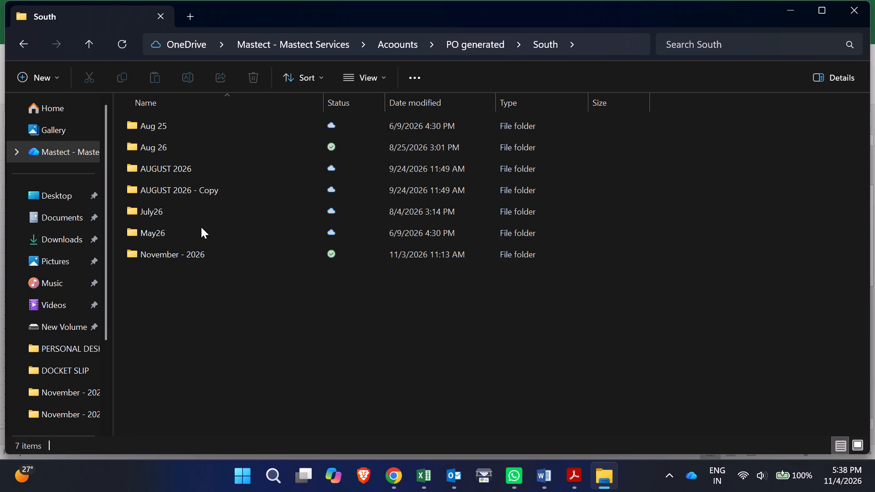
double_click(201, 251)
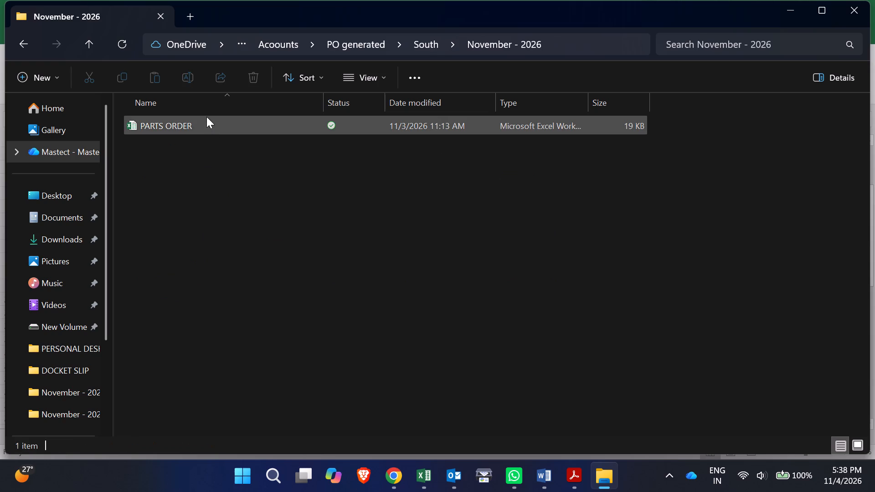
double_click(206, 117)
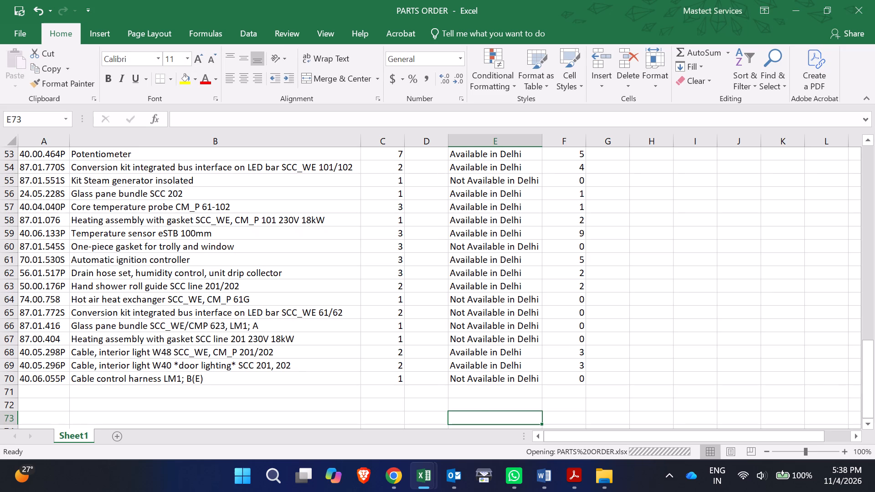
Select cell C58 in the PARTS ORDER sheet and save the workbook.
scroll(363, 226, "right", 2)
left_click(363, 226)
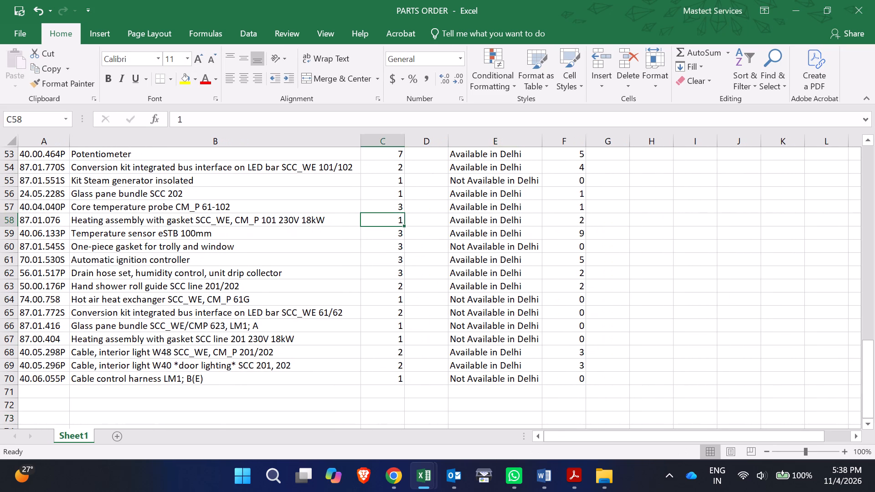
key("ctrl+s")
key("ctrl+s")
Search the PARTS ORDER sheet for part code 40.05.919P and check for further matches.
key("ctrl+f")
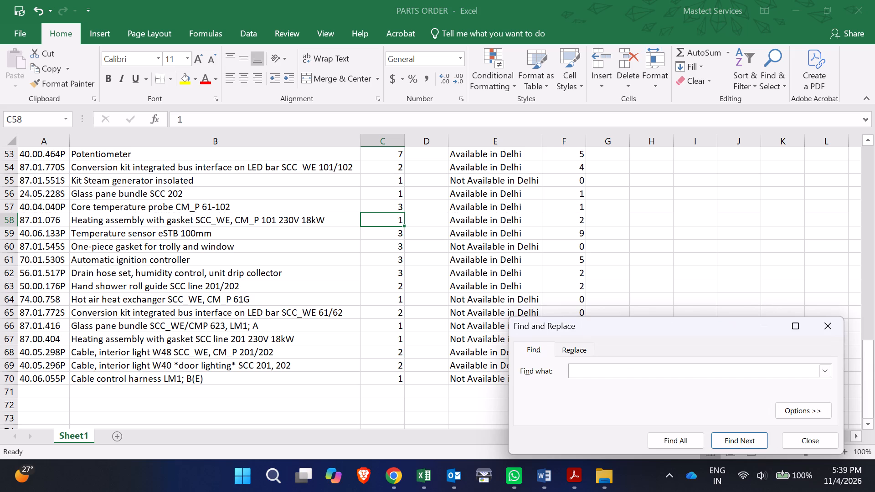
type("40.")
type("05.919P")
key("Return")
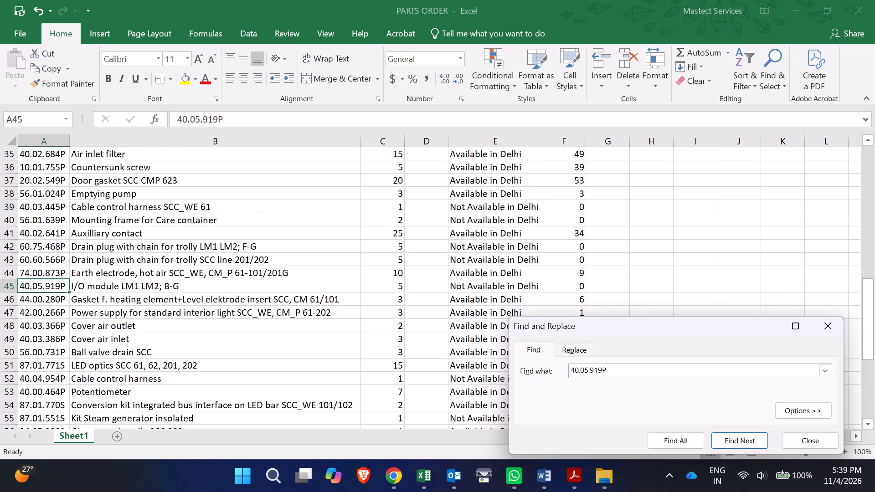
key("Return")
key("Return")
key("Return")
key("Return")
key("Return")
key("Return")
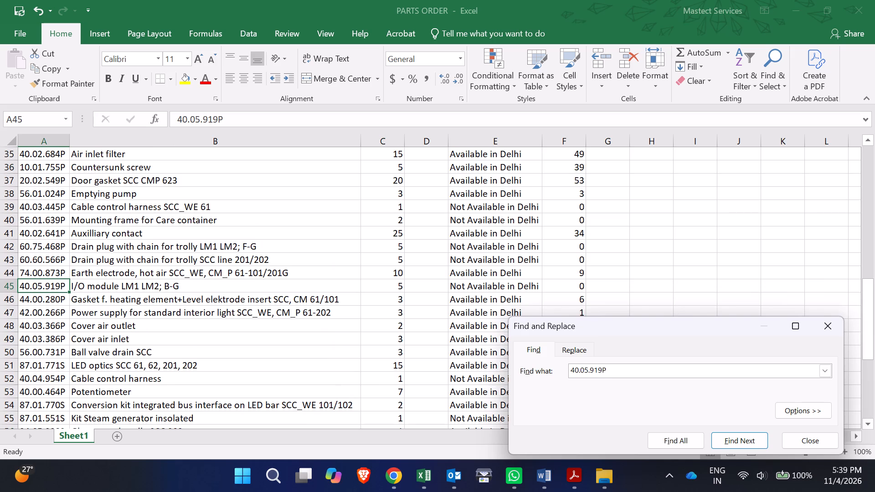
scroll(363, 226, "right", 3)
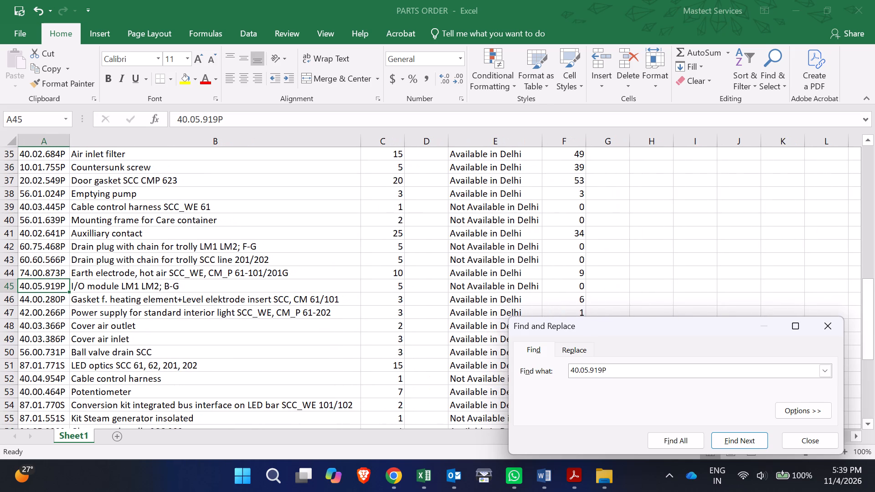
scroll(363, 226, "right", 2)
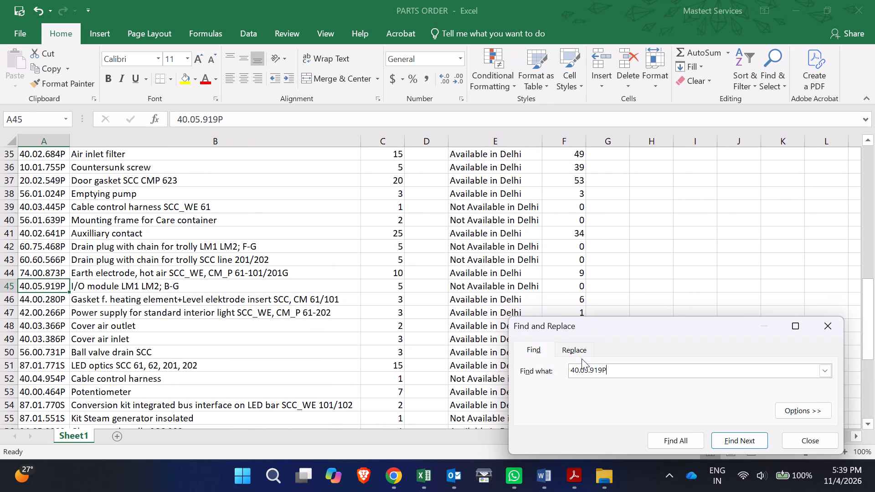
Search the PARTS ORDER sheet for part code 40.06.063P.
double_click(624, 372)
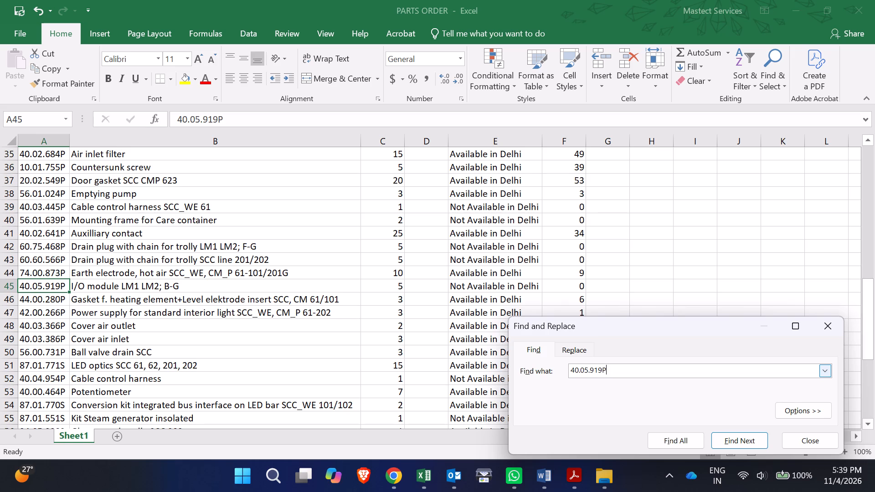
key("BackSpace")
type("40")
type(".0")
type("6.")
type("063")
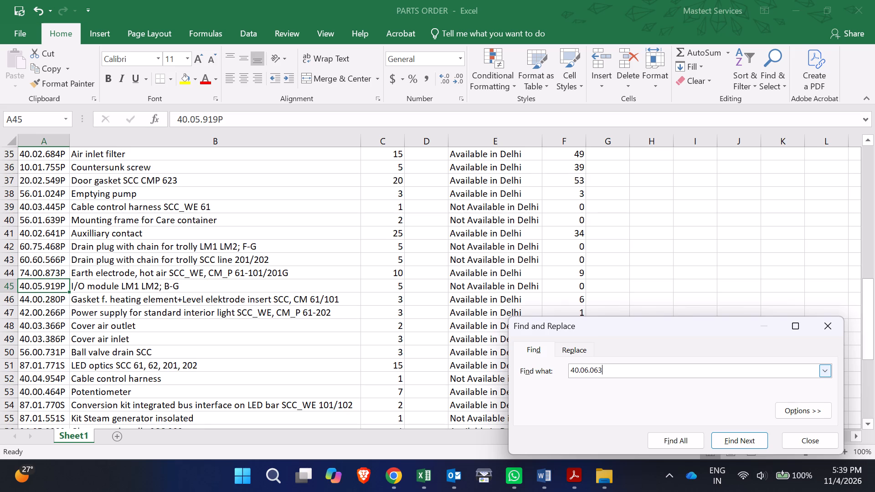
key("shift+p")
key("Return")
key("Return")
Look through the part codes and descriptions in the whole PARTS ORDER list, from the first row to the last.
scroll(398, 397, "down", 4)
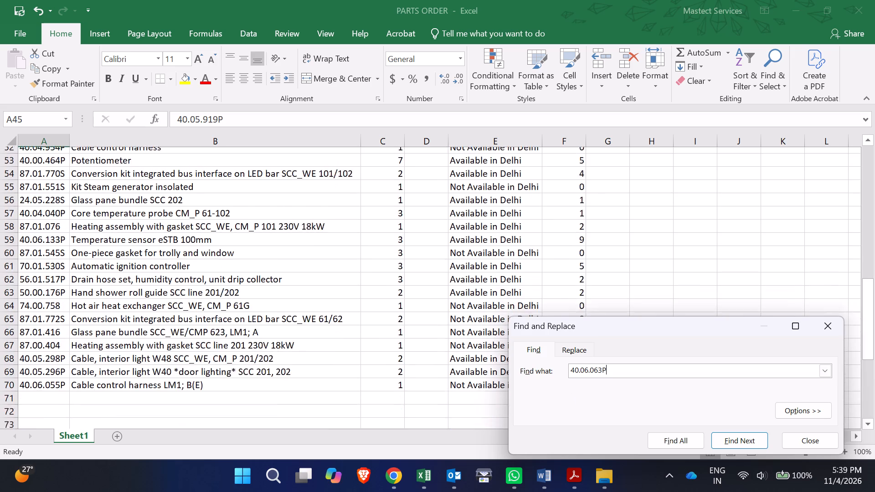
scroll(398, 397, "down", 3)
scroll(398, 397, "up", 11)
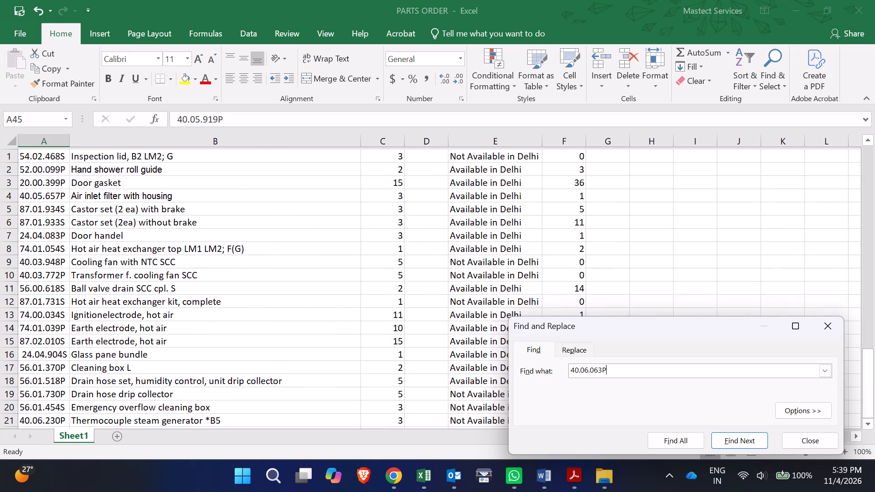
scroll(416, 297, "down", 6)
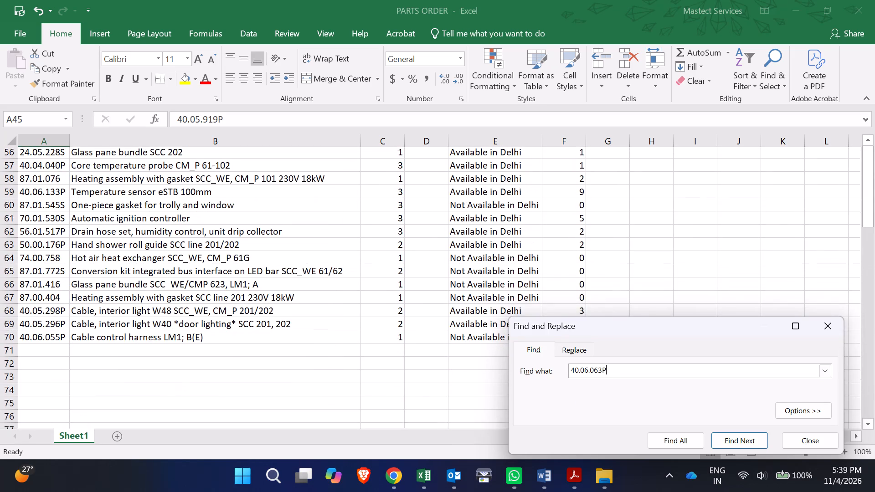
scroll(416, 297, "up", 6)
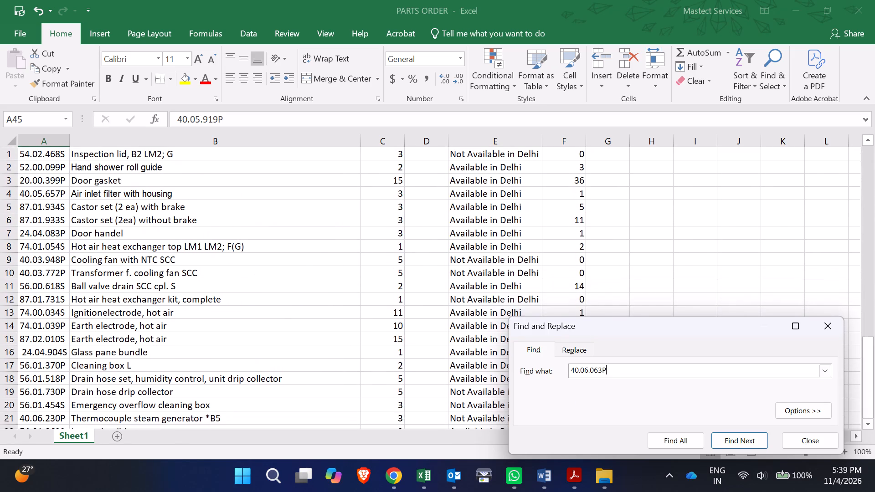
scroll(416, 297, "down", 6)
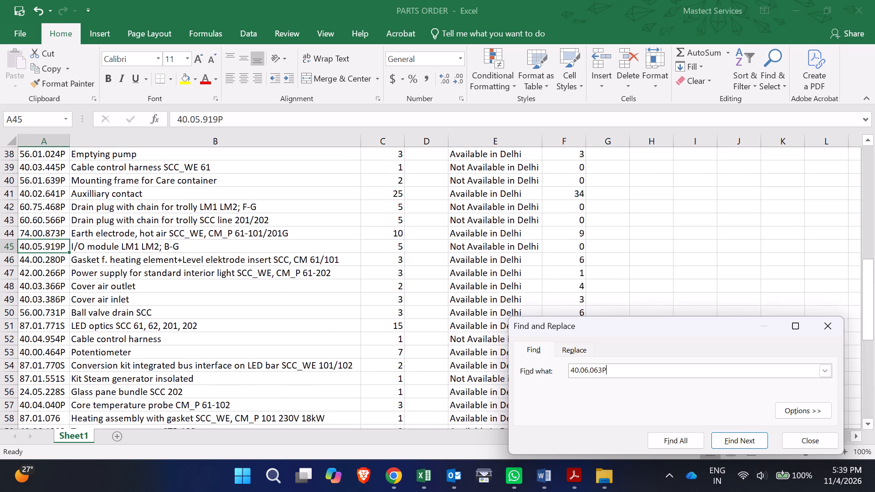
scroll(416, 297, "down", 2)
scroll(416, 297, "up", 6)
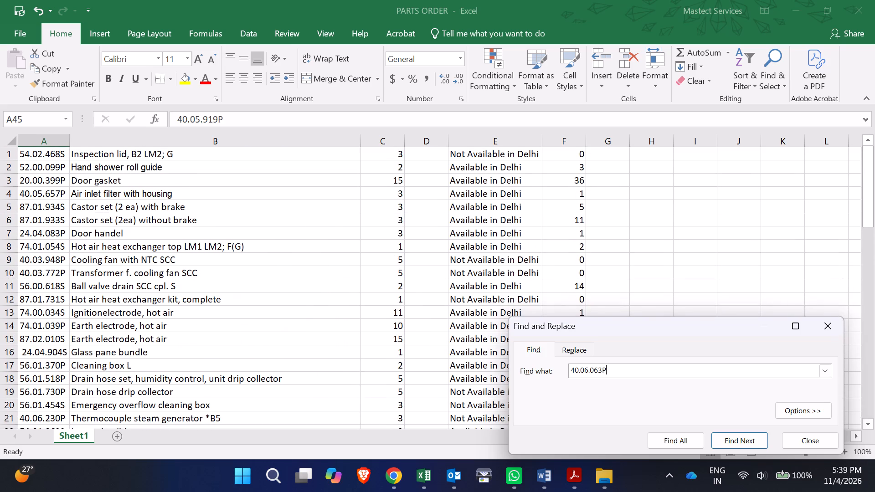
Search the PARTS ORDER sheet for part code 40.06.053P.
double_click(684, 370)
key("BackSpace")
type("40.06.")
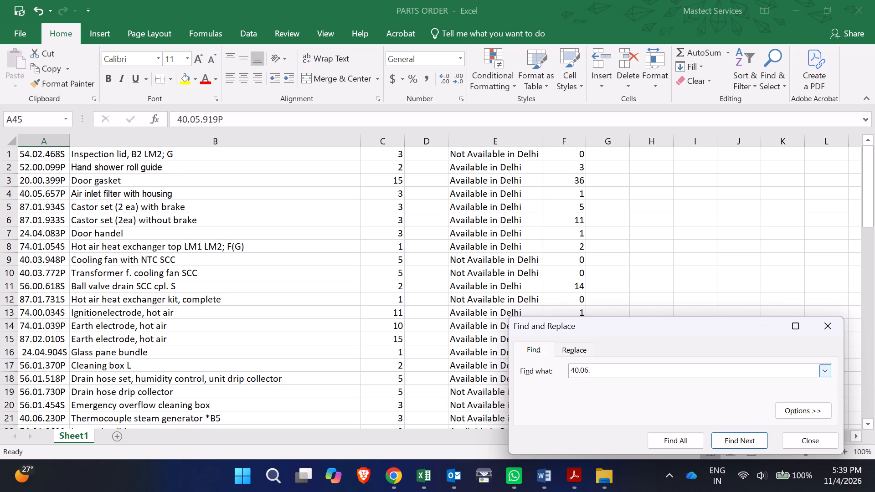
type("053P")
key("Return")
key("Return")
Replace the search term with part code 50.02.131P and search the PARTS ORDER sheet for it.
key("BackSpace")
key("BackSpace")
key("BackSpace")
key("BackSpace")
key("BackSpace")
key("BackSpace")
key("BackSpace")
key("BackSpace")
key("BackSpace")
key("BackSpace")
key("BackSpace")
key("BackSpace")
key("BackSpace")
key("BackSpace")
key("BackSpace")
key("BackSpace")
key("BackSpace")
key("BackSpace")
key("BackSpace")
key("BackSpace")
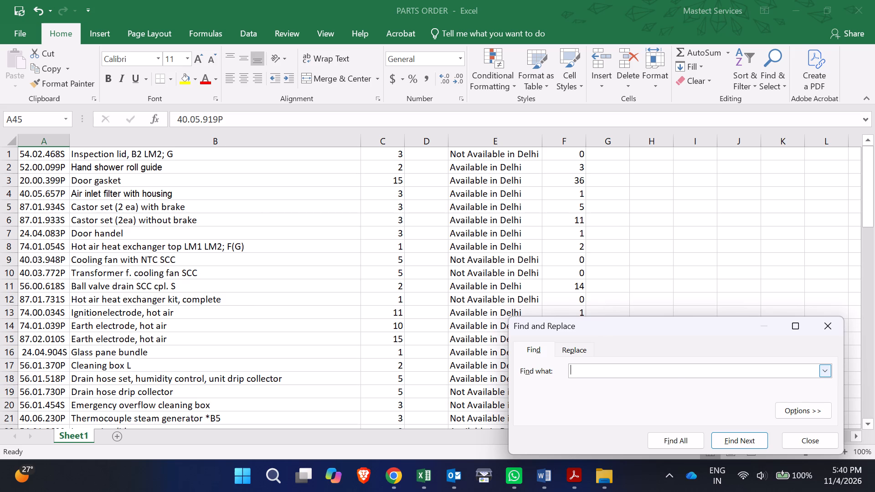
type("50.")
type("02.")
type("131")
key("shift+p")
key("Return")
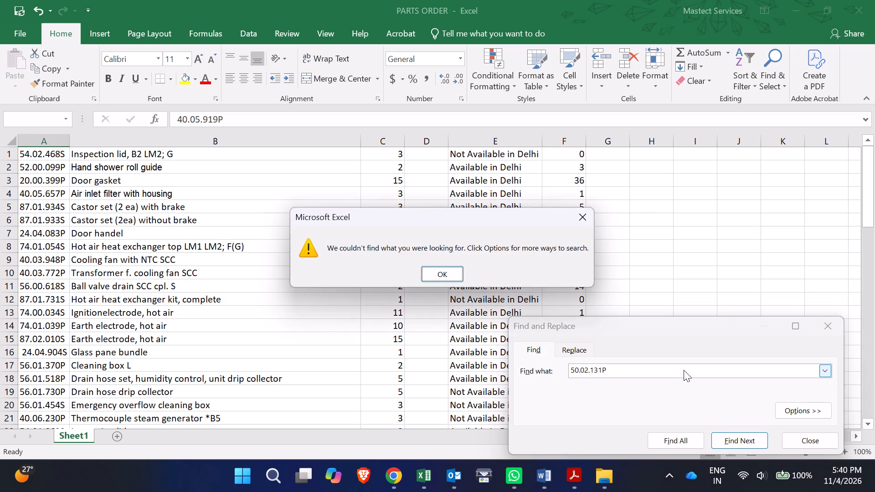
key("Return")
Replace the search term with part code 40.06.230P and search the PARTS ORDER sheet for all its occurrences.
key("BackSpace")
key("BackSpace")
key("BackSpace")
key("BackSpace")
key("BackSpace")
key("BackSpace")
key("BackSpace")
key("BackSpace")
key("BackSpace")
key("BackSpace")
key("BackSpace")
key("BackSpace")
key("BackSpace")
key("BackSpace")
key("BackSpace")
key("BackSpace")
key("BackSpace")
key("BackSpace")
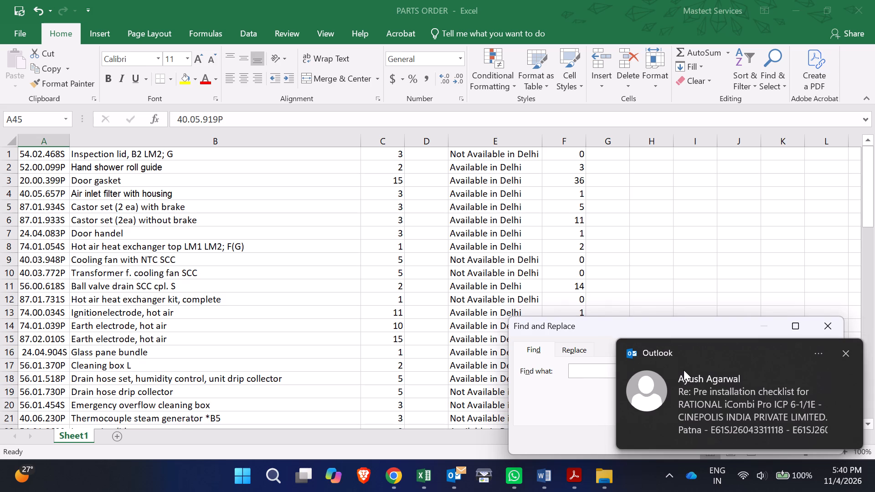
type("40.")
type("06.")
type("230P")
key("Return")
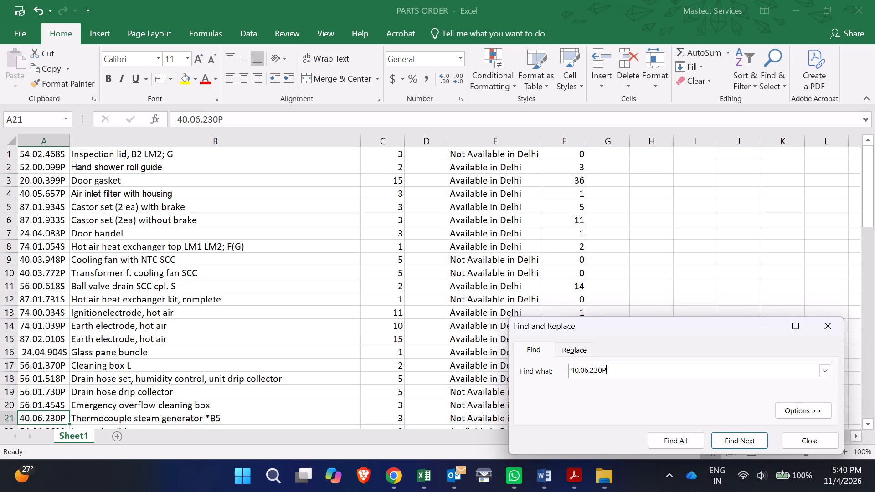
key("Return")
key("Return")
key("Return")
key("Return")
Replace the search term with part code 54.02.465S and search the PARTS ORDER sheet for it.
key("BackSpace")
key("BackSpace")
key("BackSpace")
key("BackSpace")
key("BackSpace")
key("BackSpace")
key("BackSpace")
key("BackSpace")
key("BackSpace")
key("BackSpace")
key("BackSpace")
key("BackSpace")
key("BackSpace")
key("BackSpace")
key("BackSpace")
key("BackSpace")
key("BackSpace")
key("BackSpace")
key("BackSpace")
key("BackSpace")
type("54.0")
type("2.")
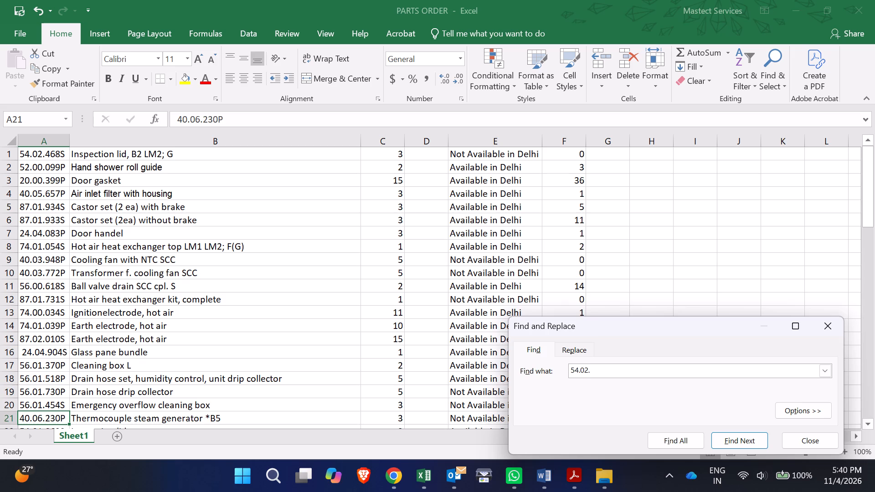
type("465")
key("shift+s")
key("Return")
key("Return")
key("Return")
key("Return")
key("Return")
key("Return")
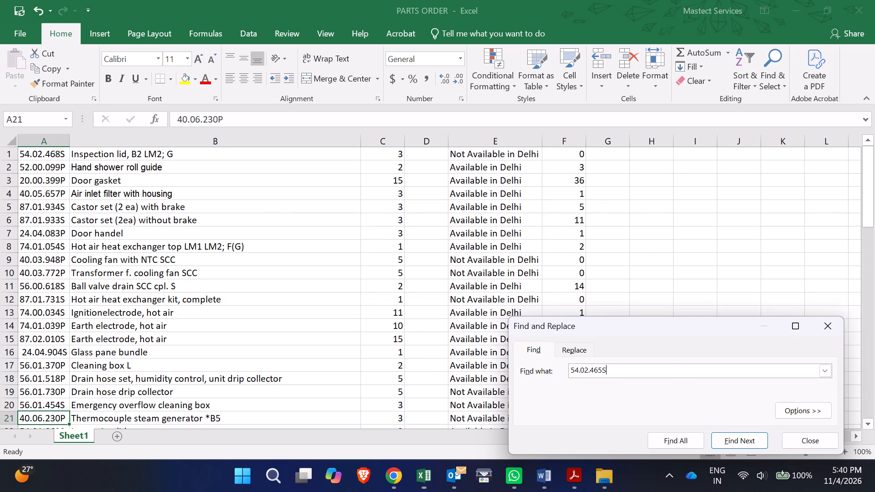
key("Return")
key("Return")
Clear the search term and close the search in the PARTS ORDER workbook.
key("BackSpace")
key("BackSpace")
key("BackSpace")
key("BackSpace")
key("BackSpace")
key("BackSpace")
key("BackSpace")
key("BackSpace")
key("BackSpace")
key("BackSpace")
key("BackSpace")
key("BackSpace")
key("BackSpace")
key("BackSpace")
key("BackSpace")
key("BackSpace")
key("BackSpace")
key("BackSpace")
key("BackSpace")
key("BackSpace")
left_click(830, 316)
left_click(829, 321)
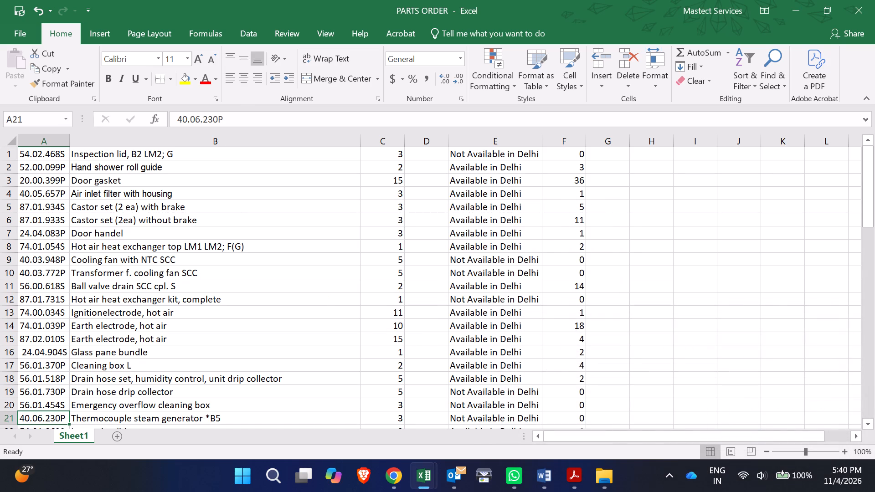
Save the PARTS ORDER workbook.
key("ctrl+s")
key("ctrl+s")
Review the part codes and quantities from the top of the ORDER workbook's list, and return to the PARTS ORDER workbook.
key("alt+Tab")
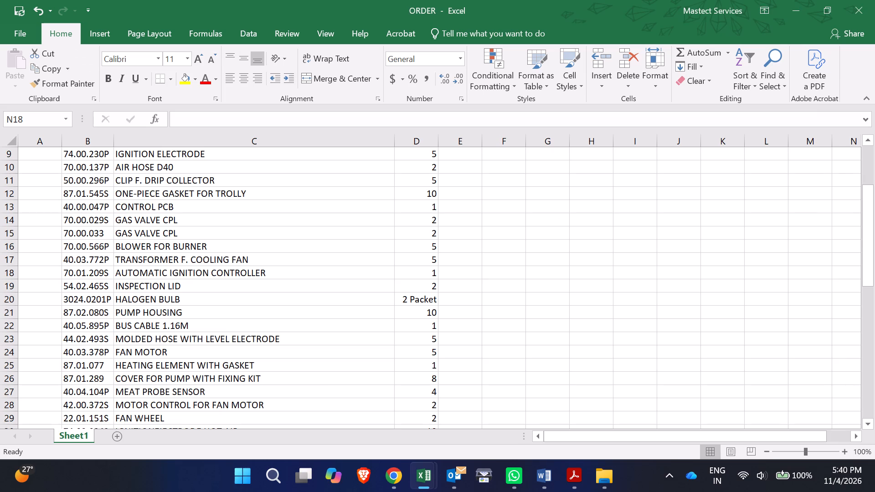
scroll(282, 252, "up", 3)
scroll(282, 252, "right", 3)
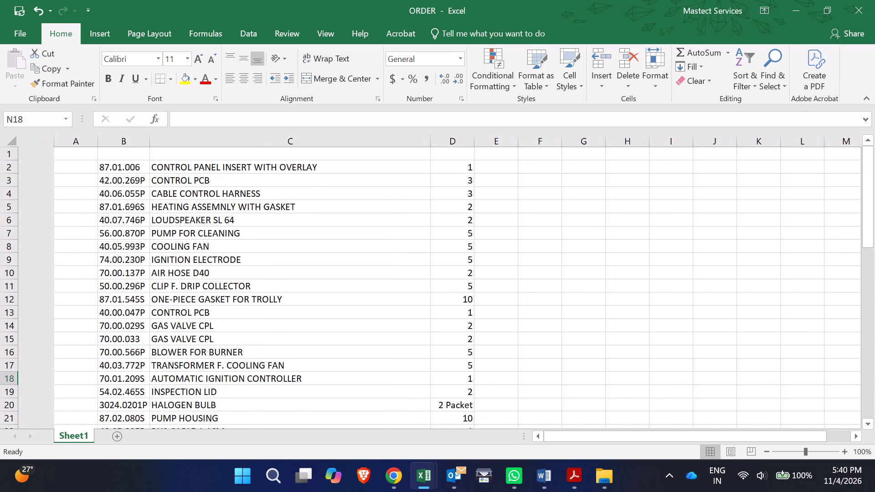
scroll(282, 252, "up", 2)
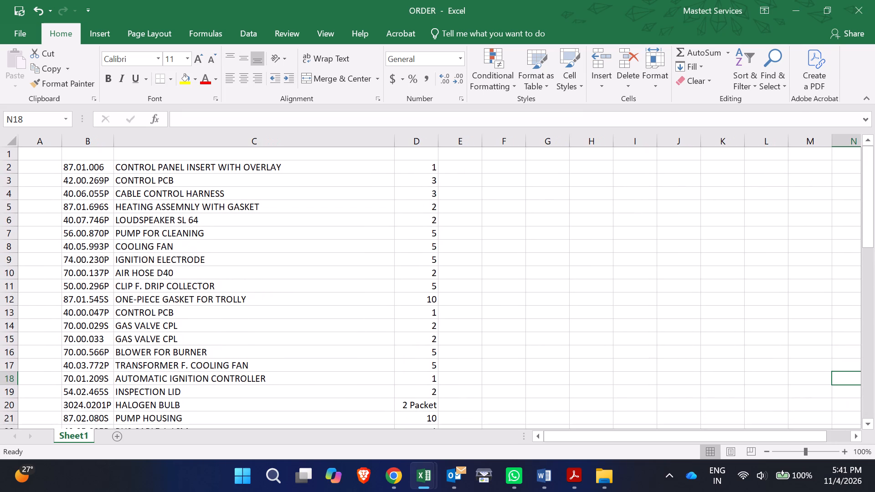
key("alt+Tab")
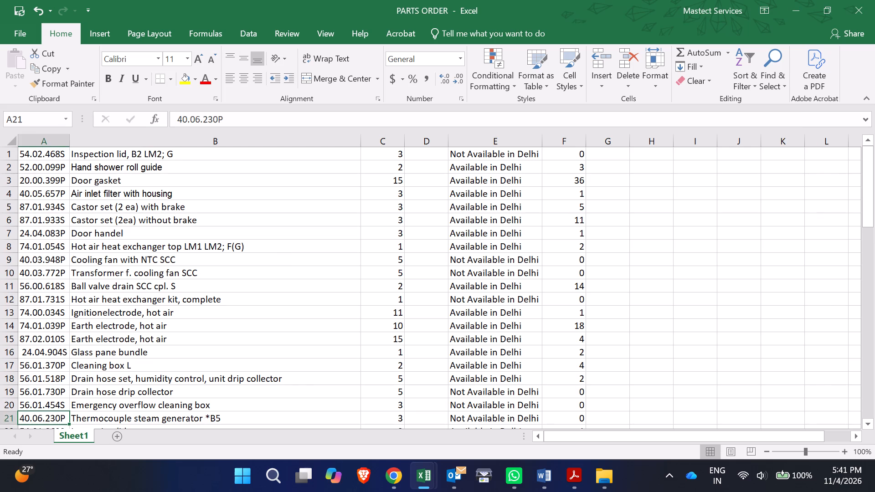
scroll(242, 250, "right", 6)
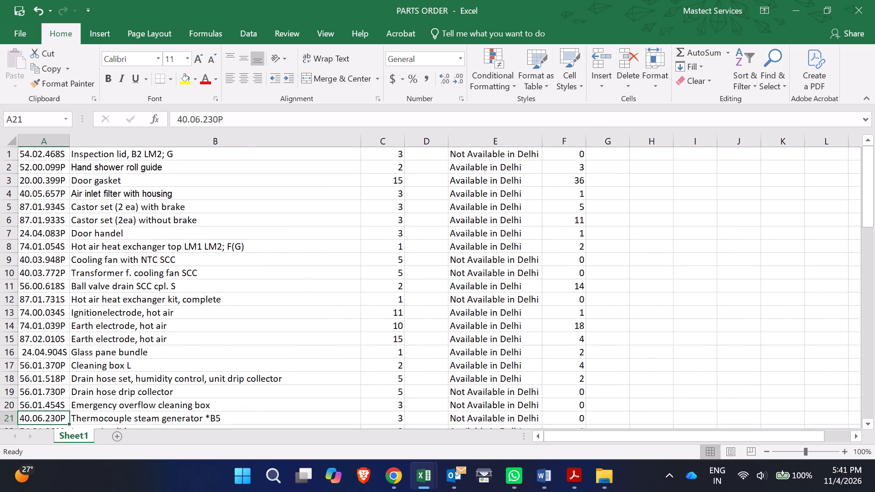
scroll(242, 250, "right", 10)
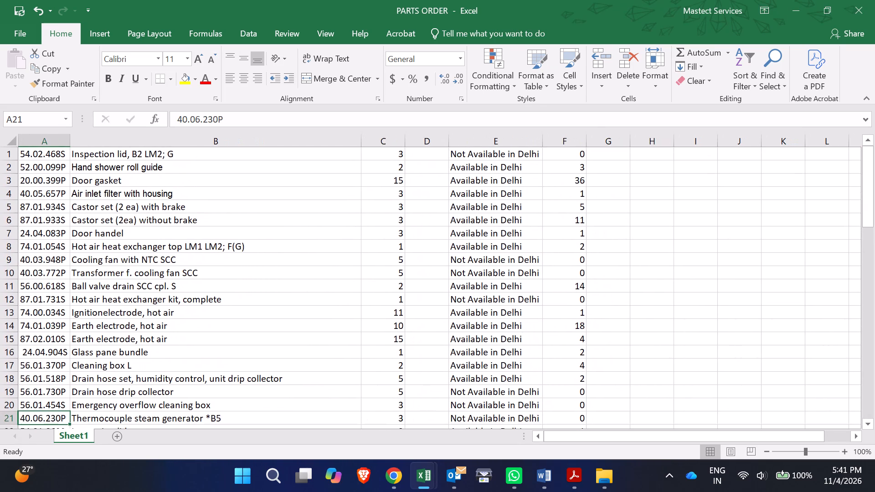
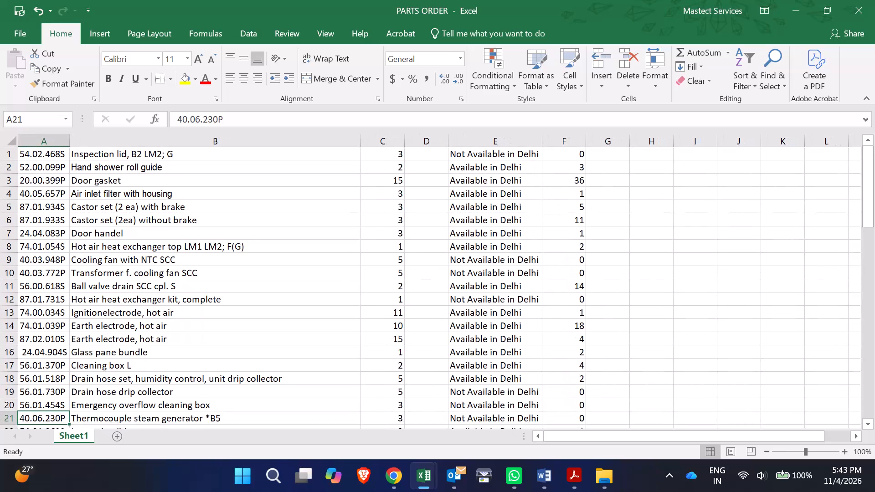
Compare the part codes and quantities at the top of the PARTS ORDER list with those in the ORDER workbook.
scroll(242, 250, "right", 2)
key("alt+Tab")
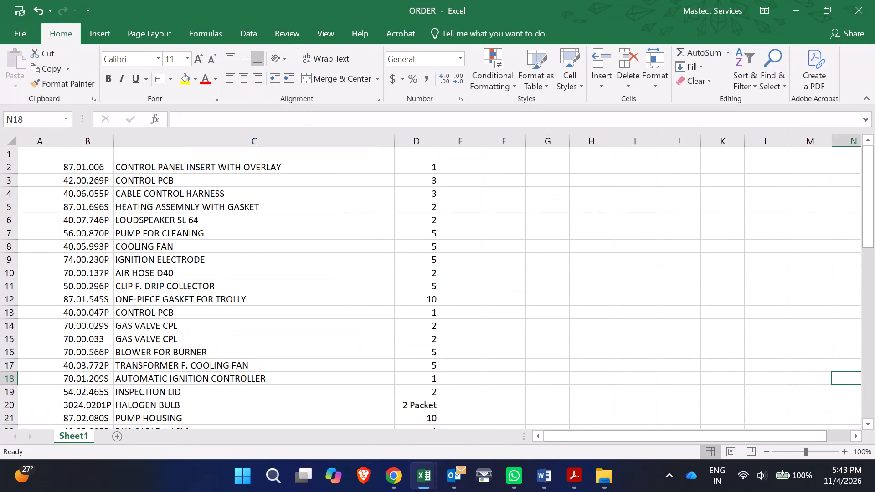
scroll(258, 251, "up", 2)
scroll(258, 251, "right", 4)
key("alt+Tab")
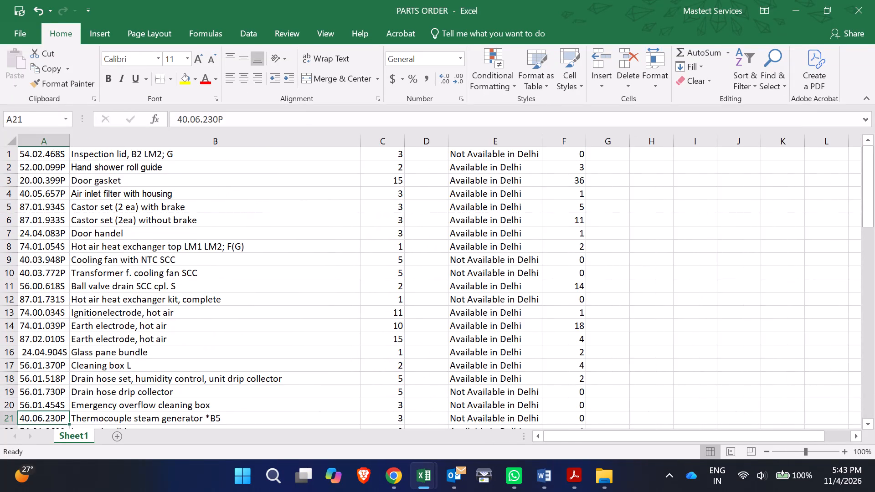
key("alt+Tab")
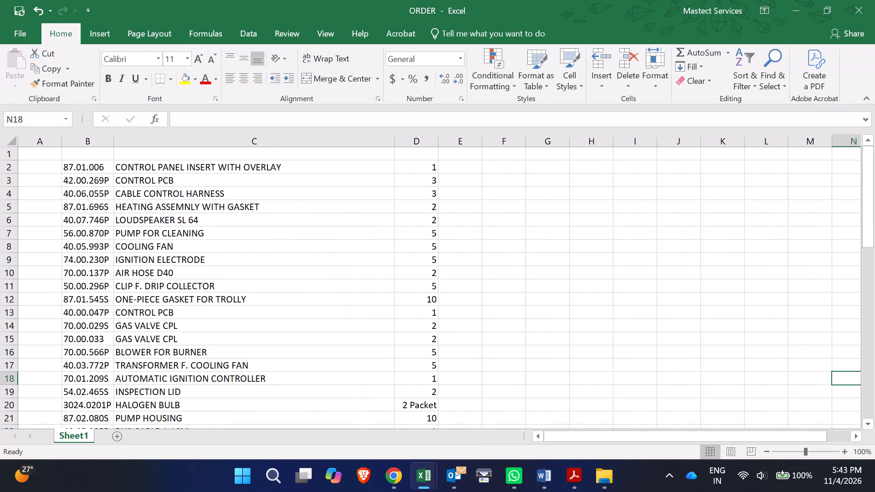
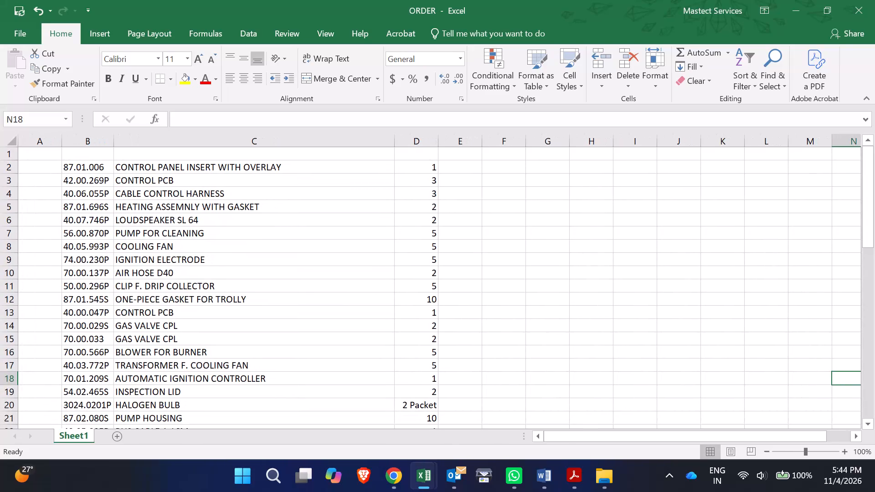
Review the quantities and Delhi availability around the ignition electrode row in the PARTS ORDER workbook, and save the workbook.
key("alt+Tab")
scroll(258, 251, "right", 2)
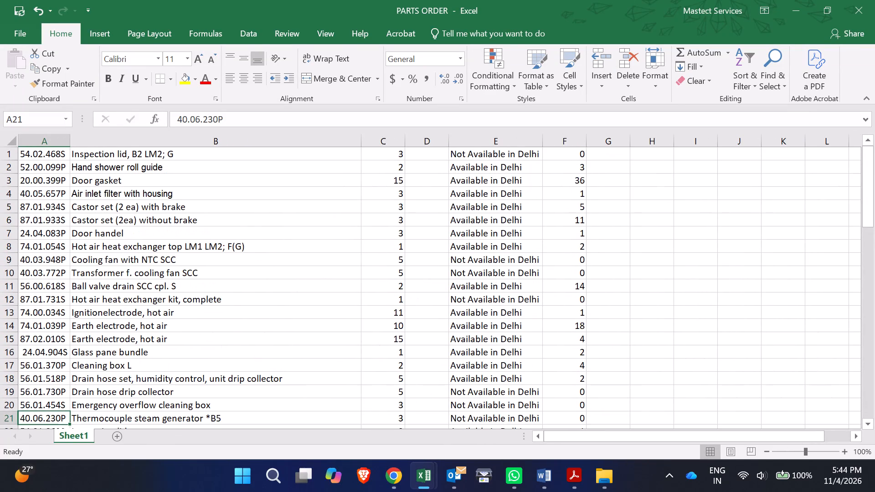
scroll(258, 251, "right", 1)
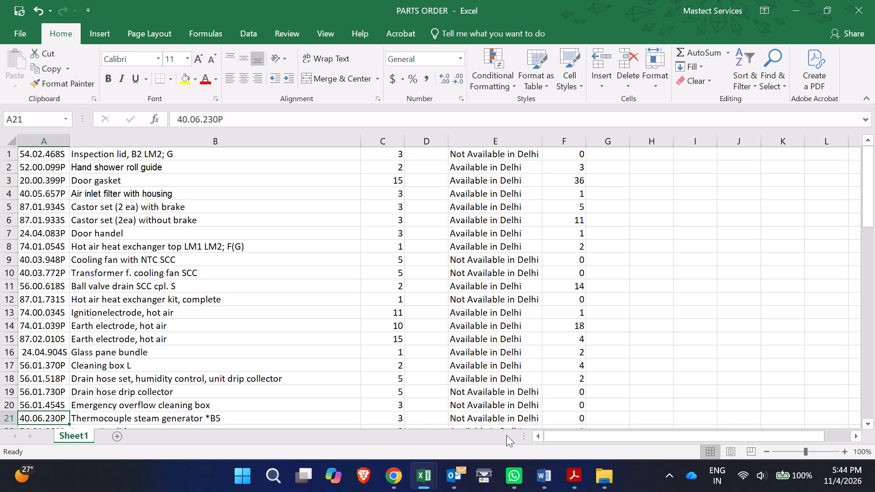
left_click(498, 316)
key("ctrl+s")
key("ctrl+s")
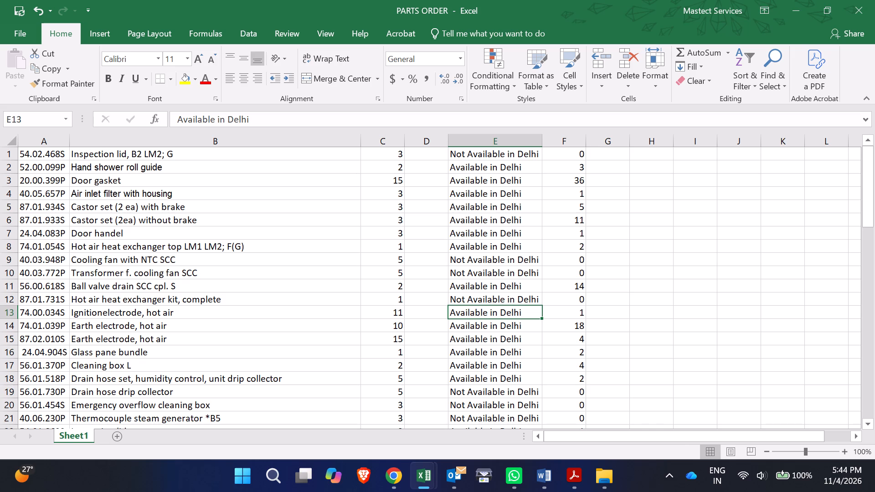
left_click(416, 304)
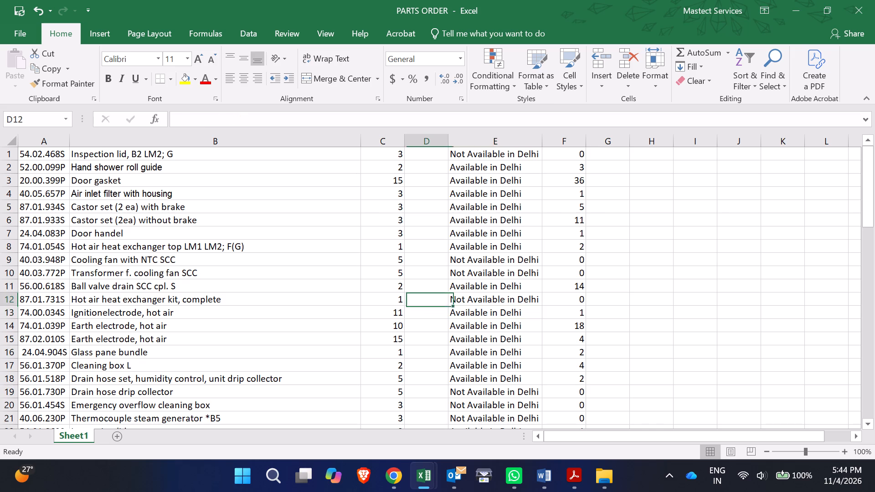
left_click(401, 312)
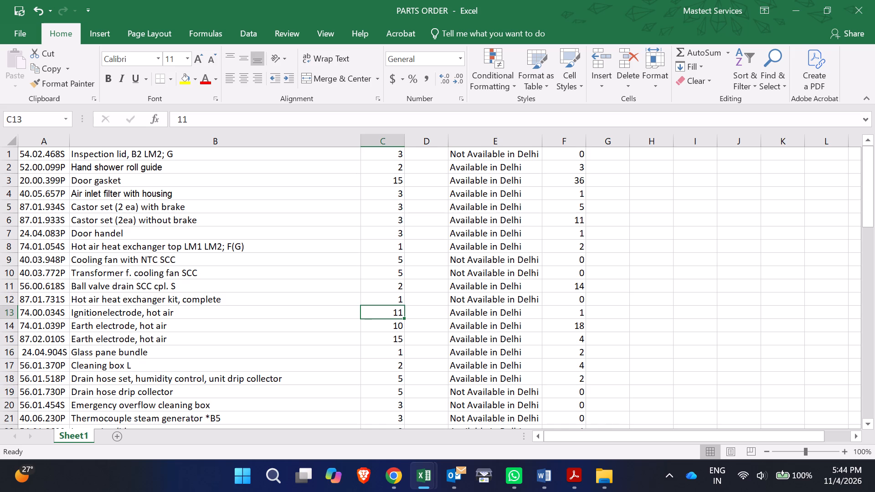
left_click(432, 312)
key("ctrl+s")
key("ctrl+s")
Switch to the ORDER workbook and save it.
key("alt+Tab")
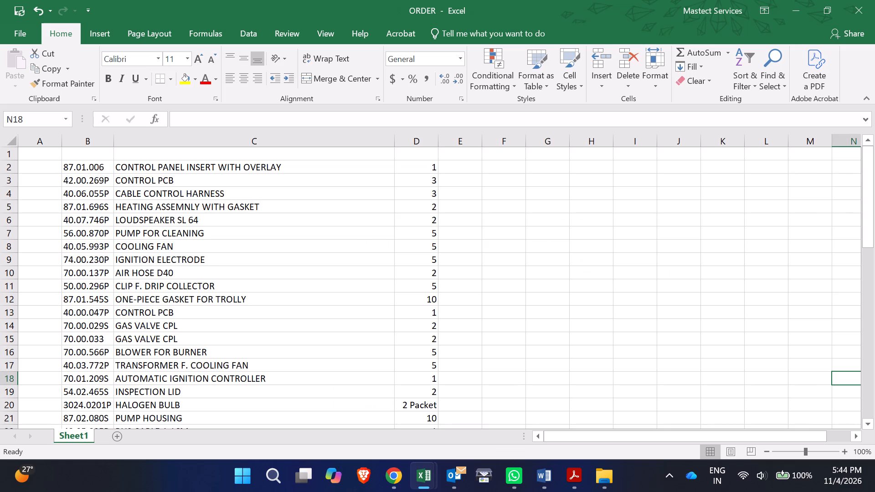
key("ctrl+s")
key("ctrl+s")
Return to the PARTS ORDER workbook and save it again.
key("alt+Tab")
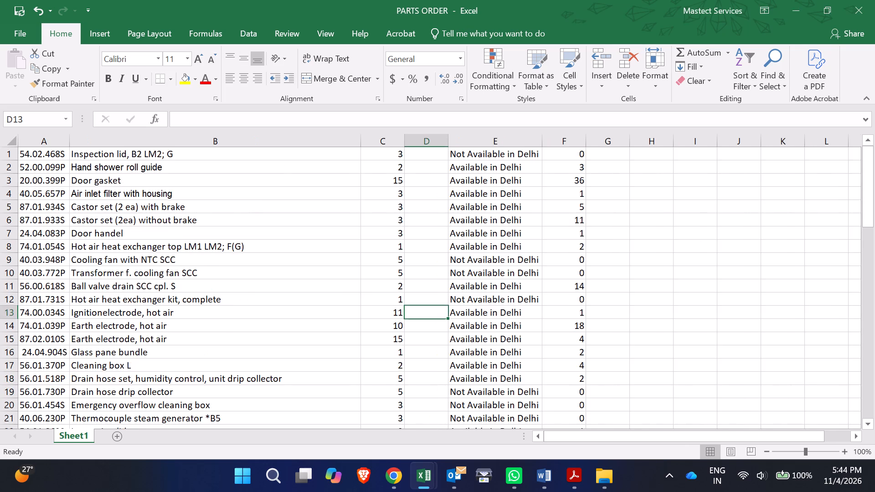
scroll(356, 296, "right", 2)
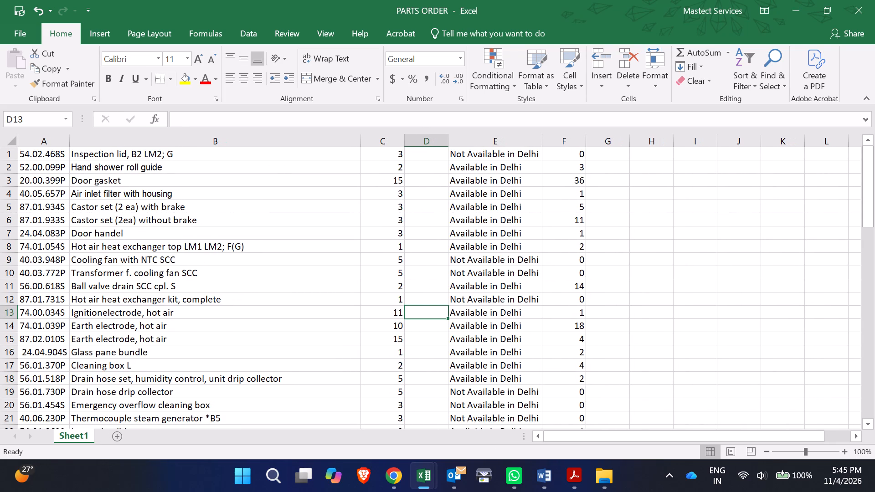
left_click(343, 309)
key("ctrl+s")
Check the quantity of the cooling fan 40.05.993P in the ORDER workbook.
key("alt+Tab")
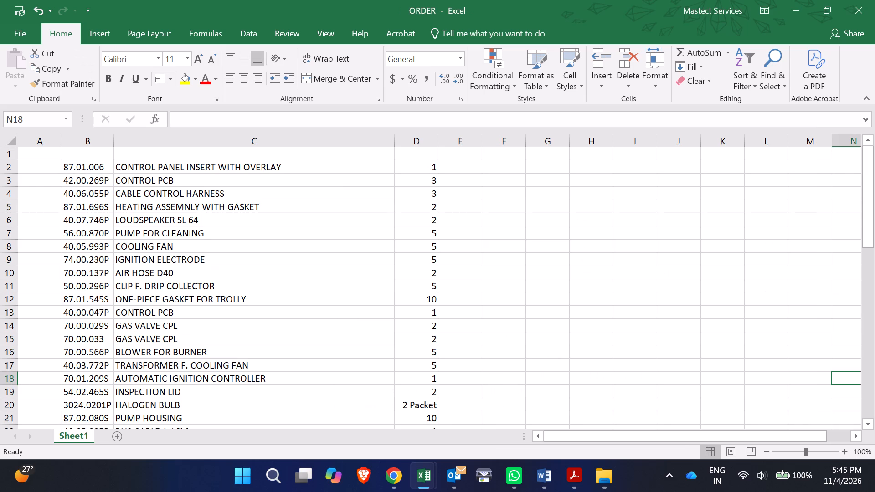
left_click(396, 242)
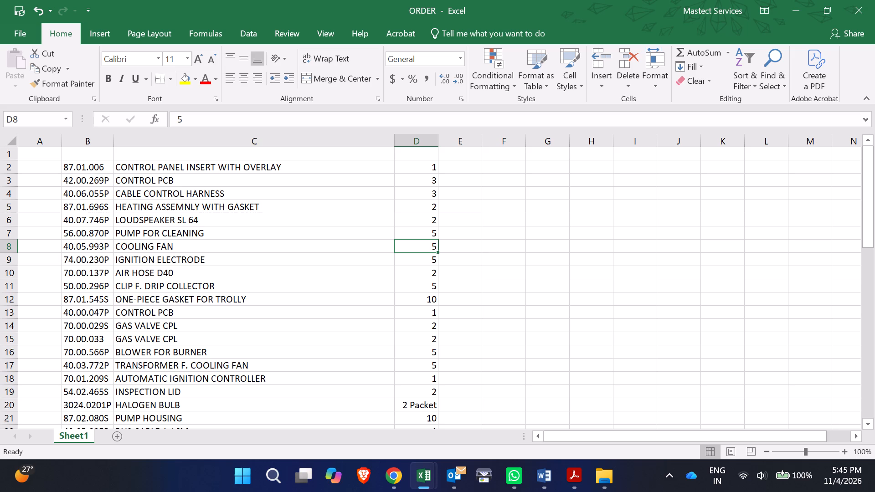